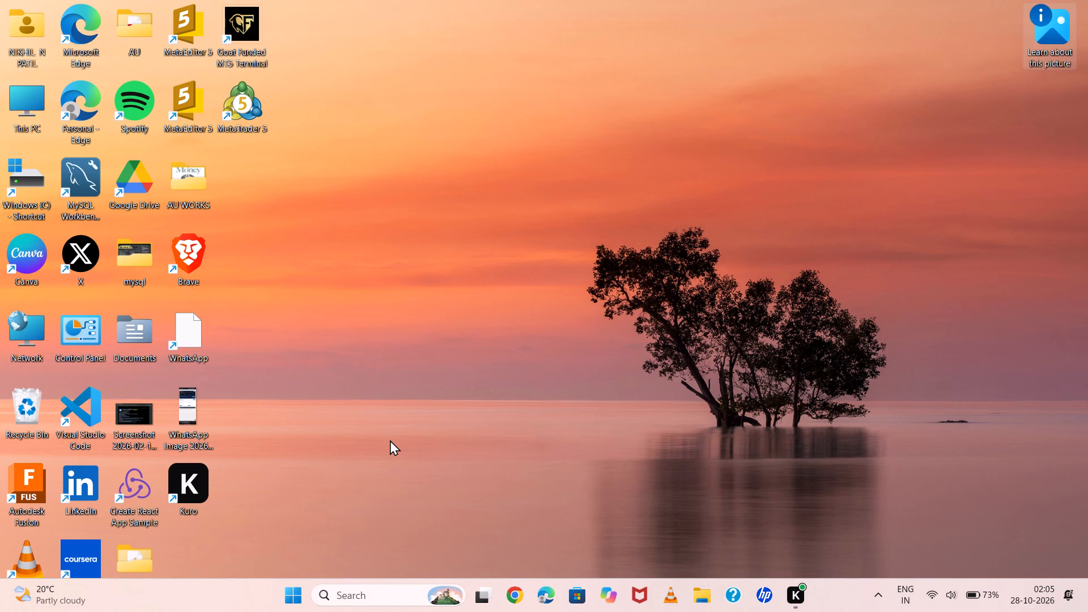
Search the computer for "wha" and open the WhatsApp app.
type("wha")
left_click(630, 275)
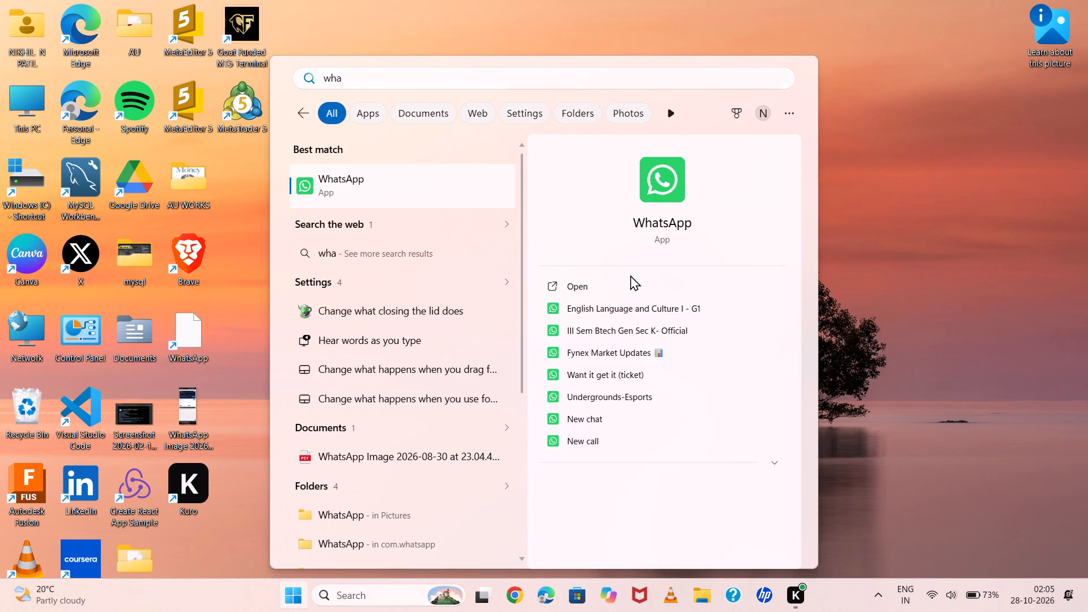
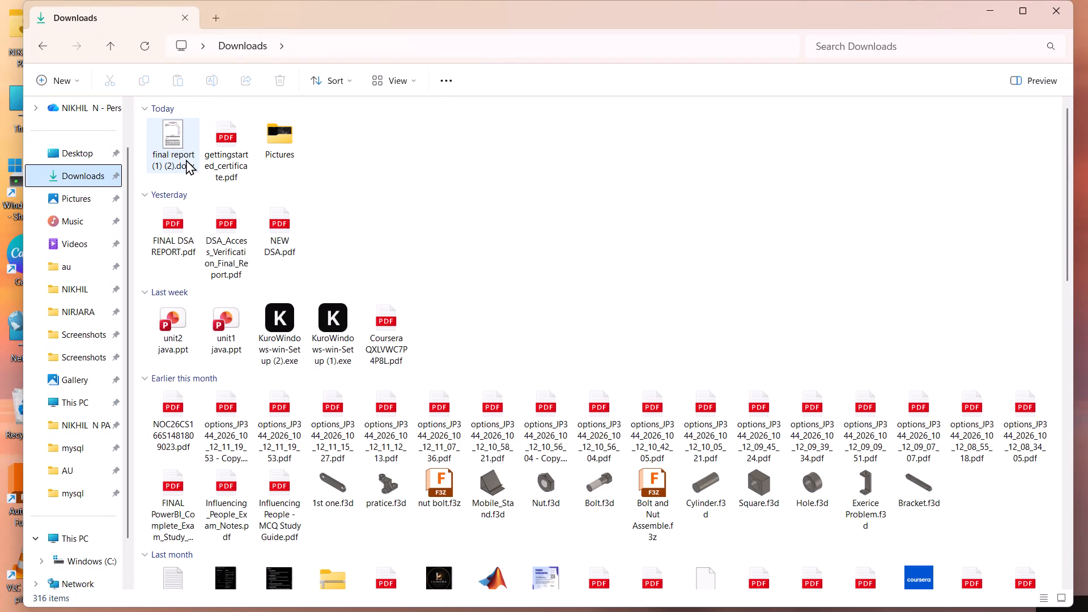
Open the document "final report (1) (2).docx" from the Downloads folder in Word.
double_click(186, 159)
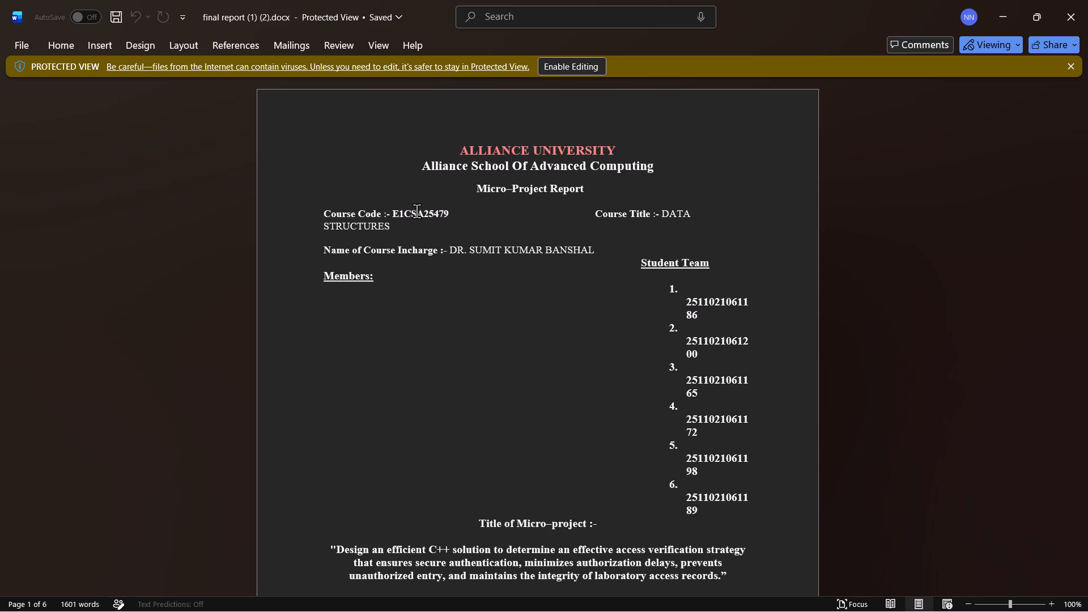
Enable editing of the protected micro-project report.
left_click(689, 303)
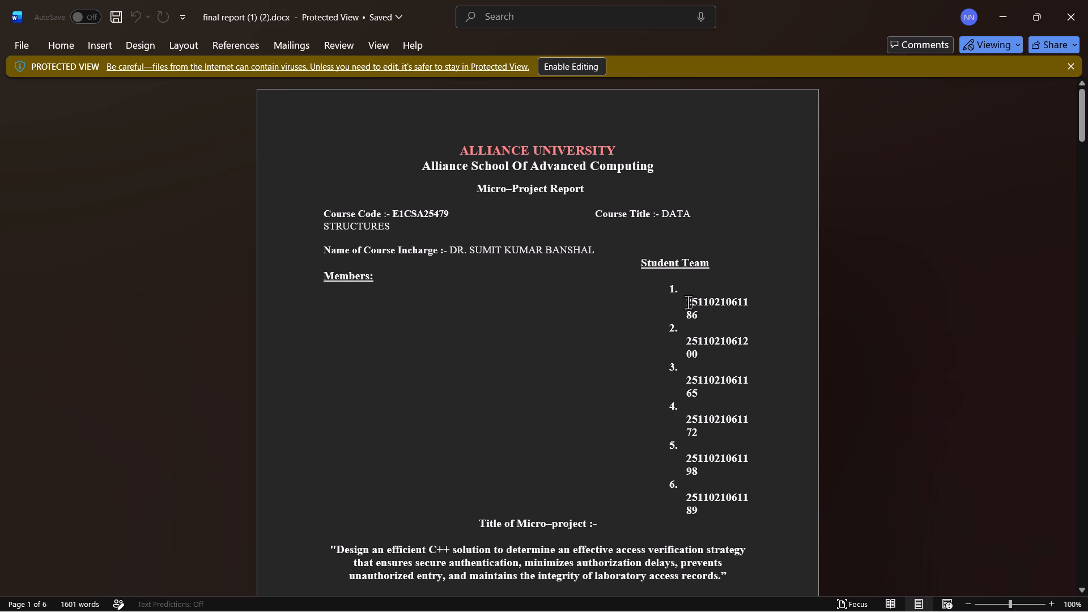
left_click(686, 302)
key("BackSpace")
key("BackSpace")
key("BackSpace")
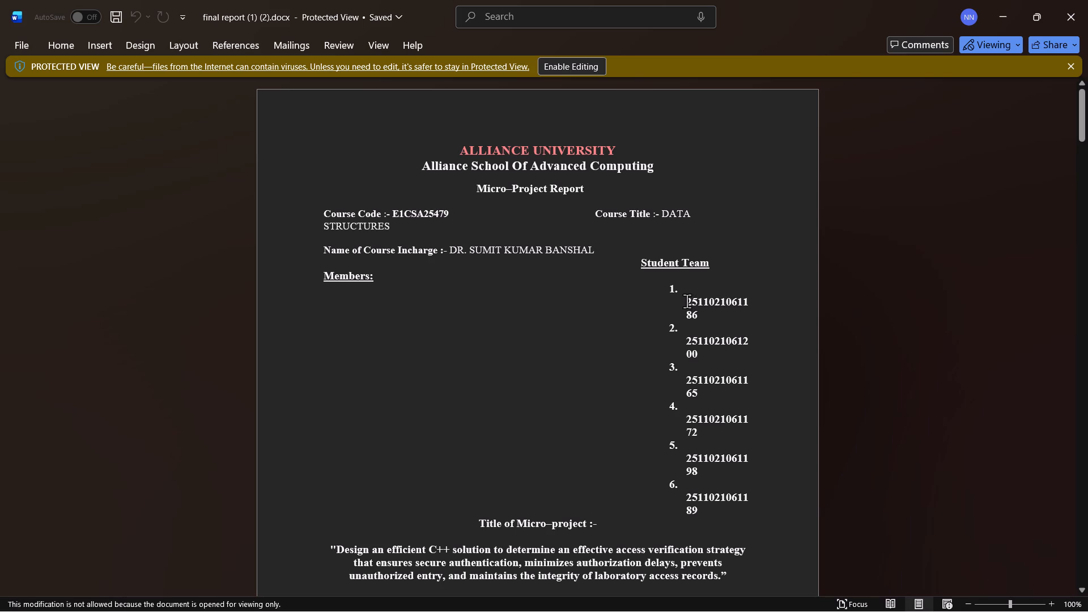
key("BackSpace")
left_click_drag(562, 56, 563, 63)
left_click(563, 63)
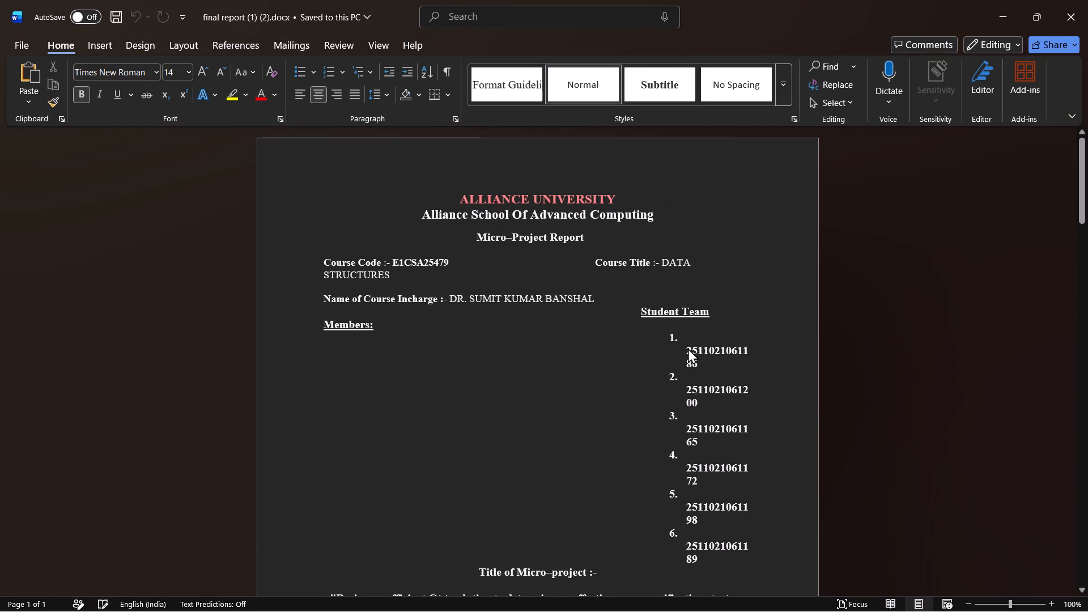
Remove the line break before the first Student Team ID number so it follows list number 1 directly.
left_click(688, 348)
key("BackSpace")
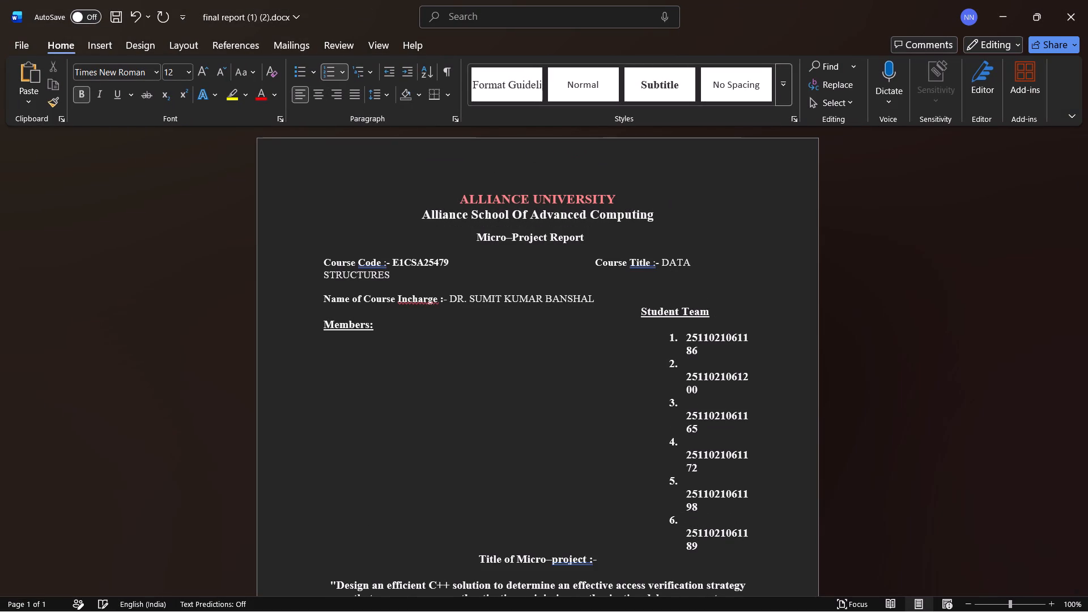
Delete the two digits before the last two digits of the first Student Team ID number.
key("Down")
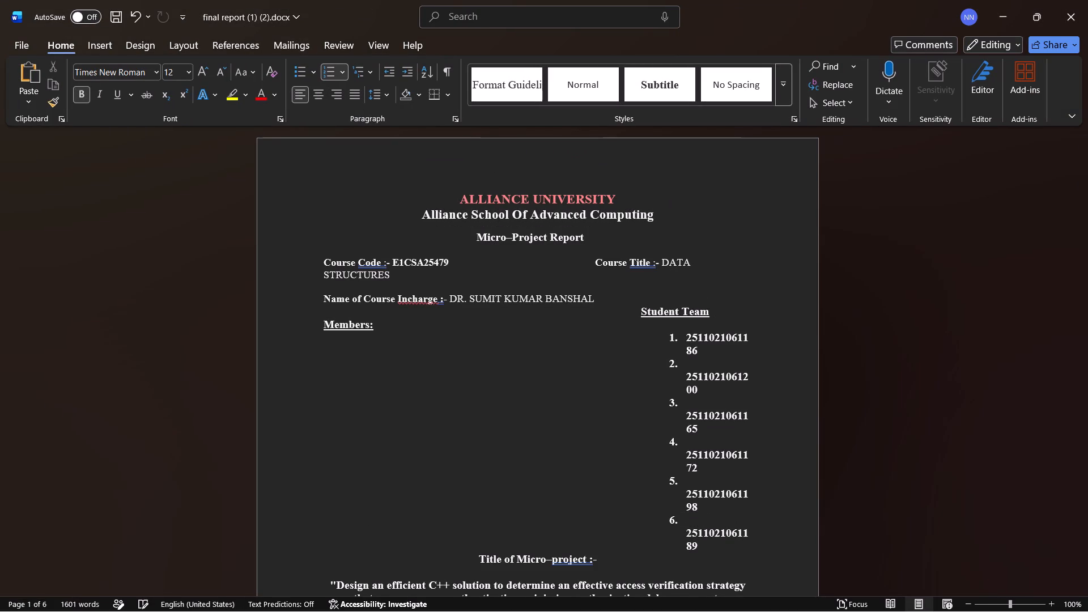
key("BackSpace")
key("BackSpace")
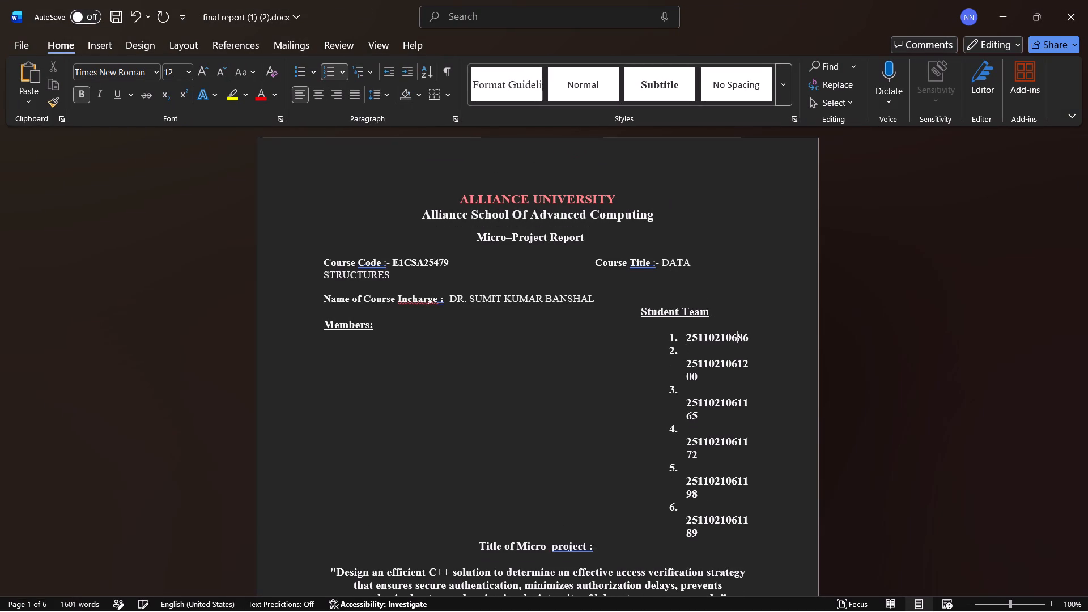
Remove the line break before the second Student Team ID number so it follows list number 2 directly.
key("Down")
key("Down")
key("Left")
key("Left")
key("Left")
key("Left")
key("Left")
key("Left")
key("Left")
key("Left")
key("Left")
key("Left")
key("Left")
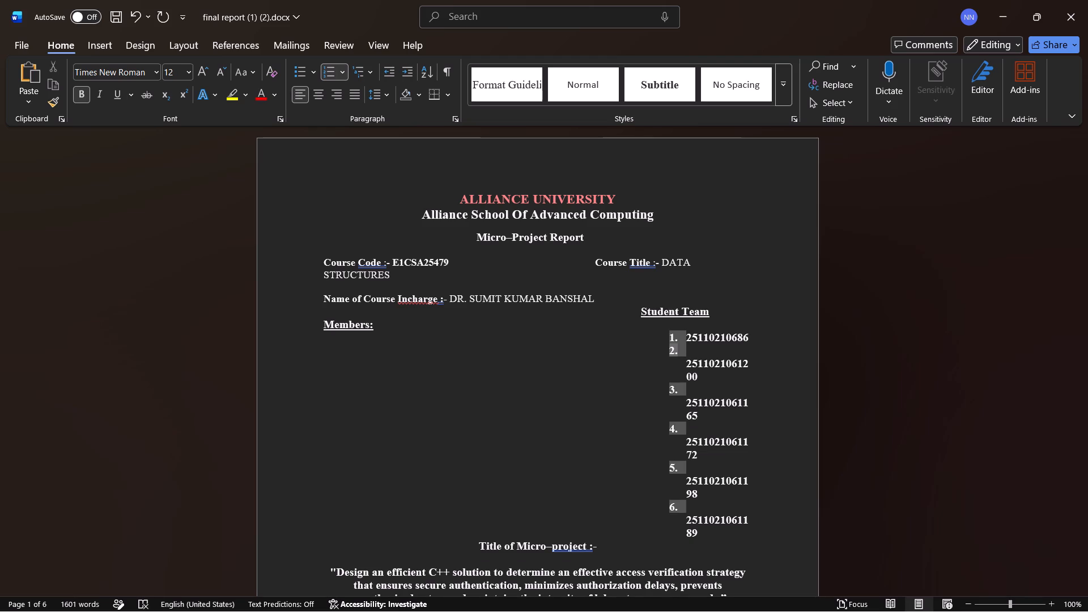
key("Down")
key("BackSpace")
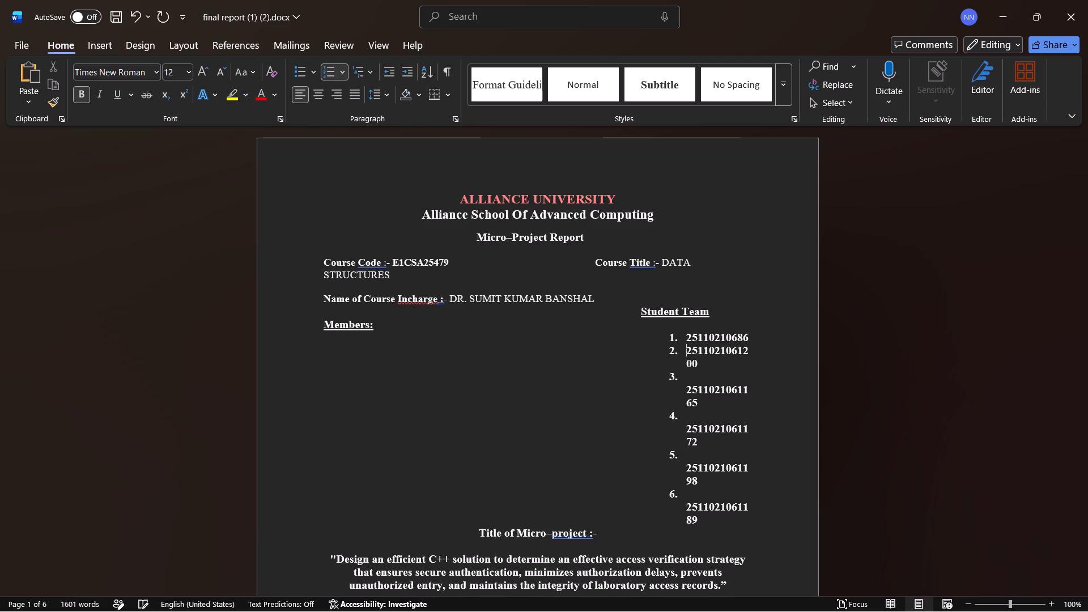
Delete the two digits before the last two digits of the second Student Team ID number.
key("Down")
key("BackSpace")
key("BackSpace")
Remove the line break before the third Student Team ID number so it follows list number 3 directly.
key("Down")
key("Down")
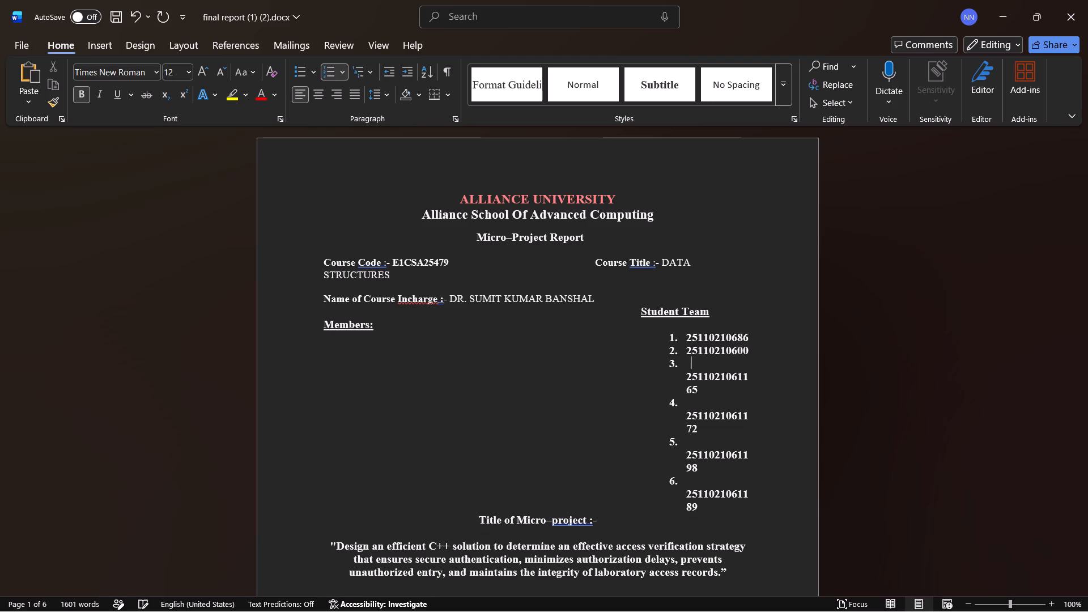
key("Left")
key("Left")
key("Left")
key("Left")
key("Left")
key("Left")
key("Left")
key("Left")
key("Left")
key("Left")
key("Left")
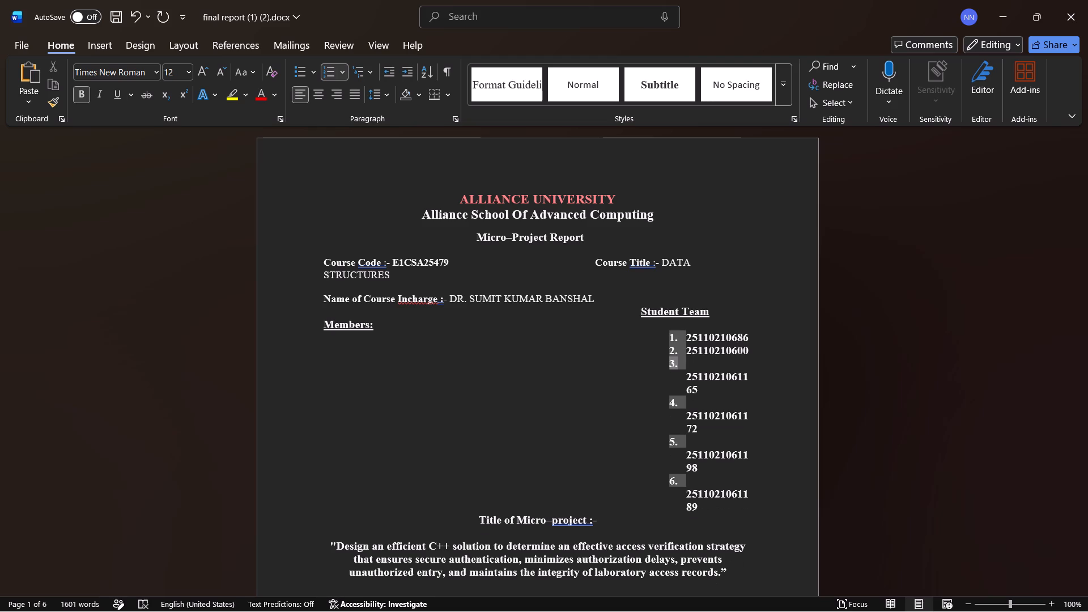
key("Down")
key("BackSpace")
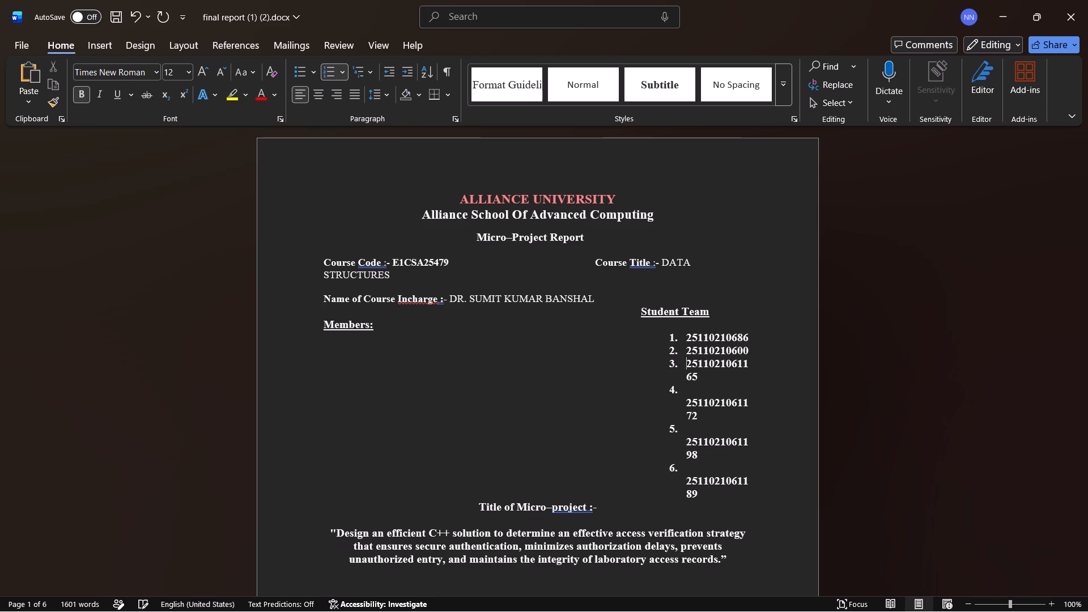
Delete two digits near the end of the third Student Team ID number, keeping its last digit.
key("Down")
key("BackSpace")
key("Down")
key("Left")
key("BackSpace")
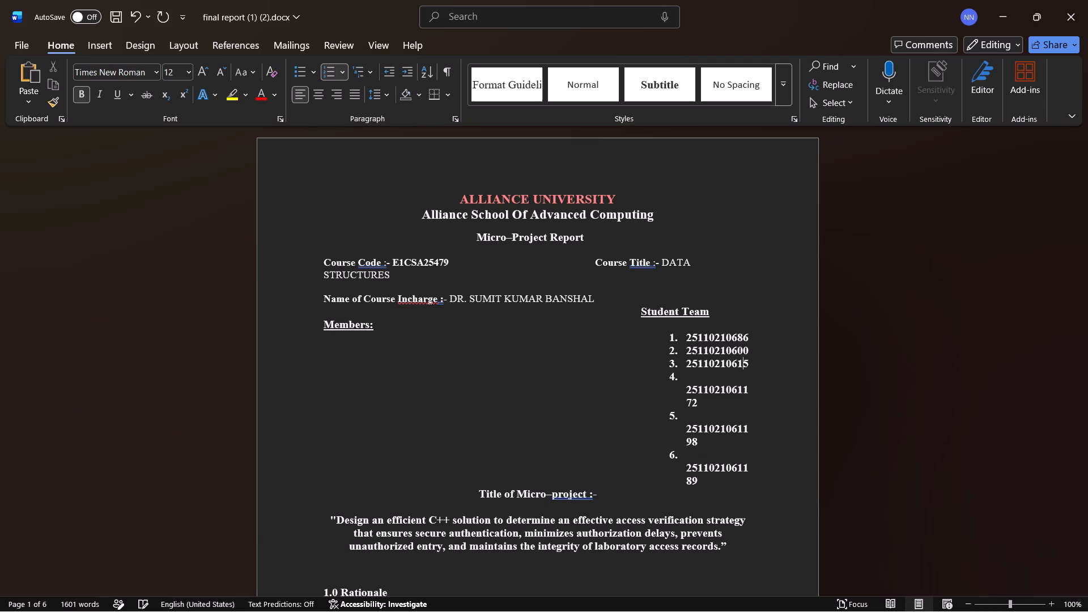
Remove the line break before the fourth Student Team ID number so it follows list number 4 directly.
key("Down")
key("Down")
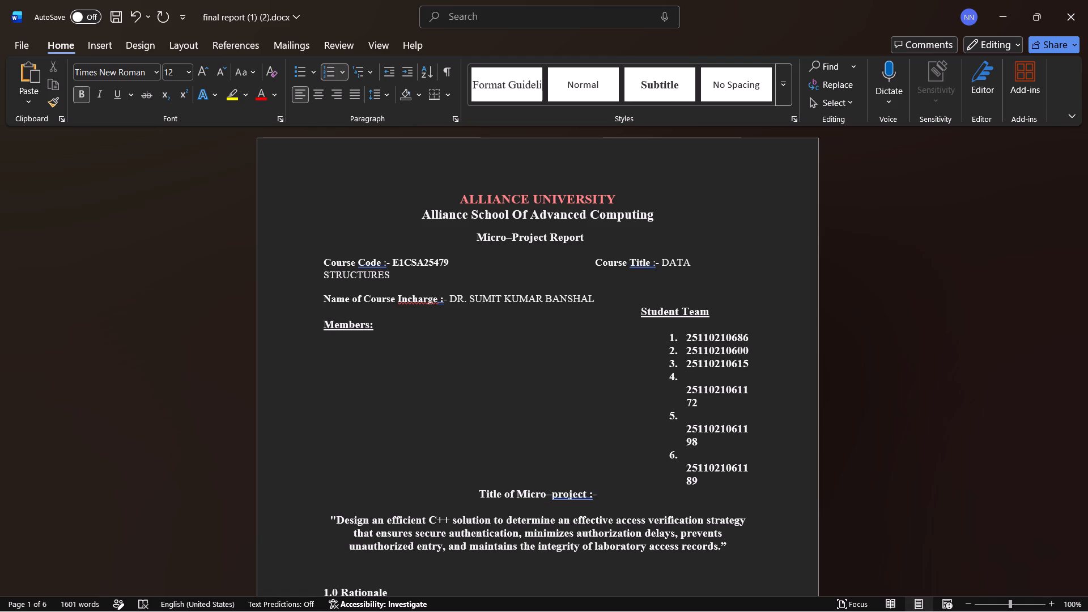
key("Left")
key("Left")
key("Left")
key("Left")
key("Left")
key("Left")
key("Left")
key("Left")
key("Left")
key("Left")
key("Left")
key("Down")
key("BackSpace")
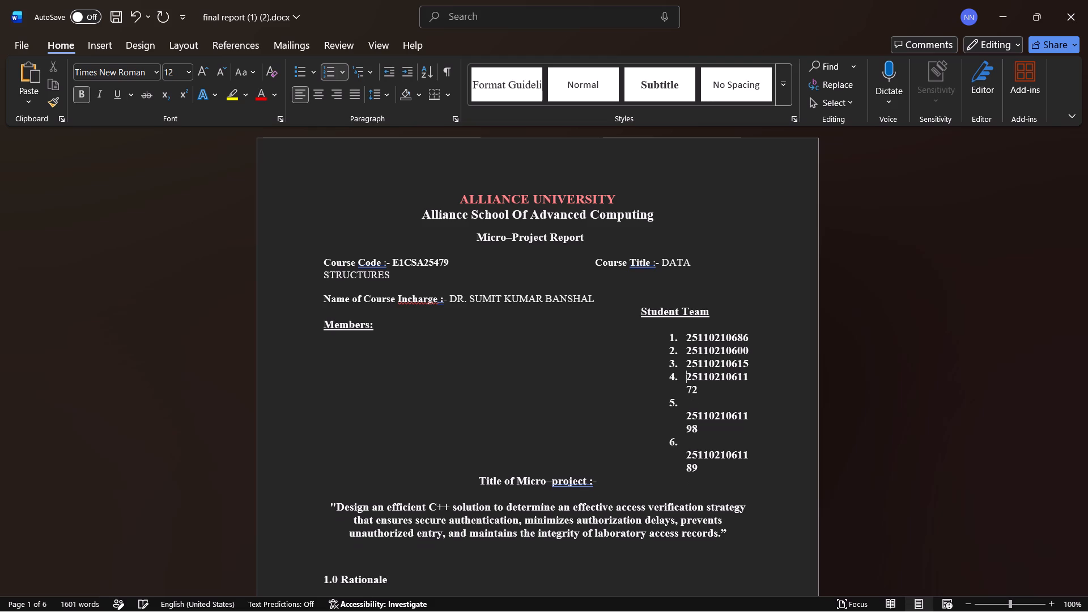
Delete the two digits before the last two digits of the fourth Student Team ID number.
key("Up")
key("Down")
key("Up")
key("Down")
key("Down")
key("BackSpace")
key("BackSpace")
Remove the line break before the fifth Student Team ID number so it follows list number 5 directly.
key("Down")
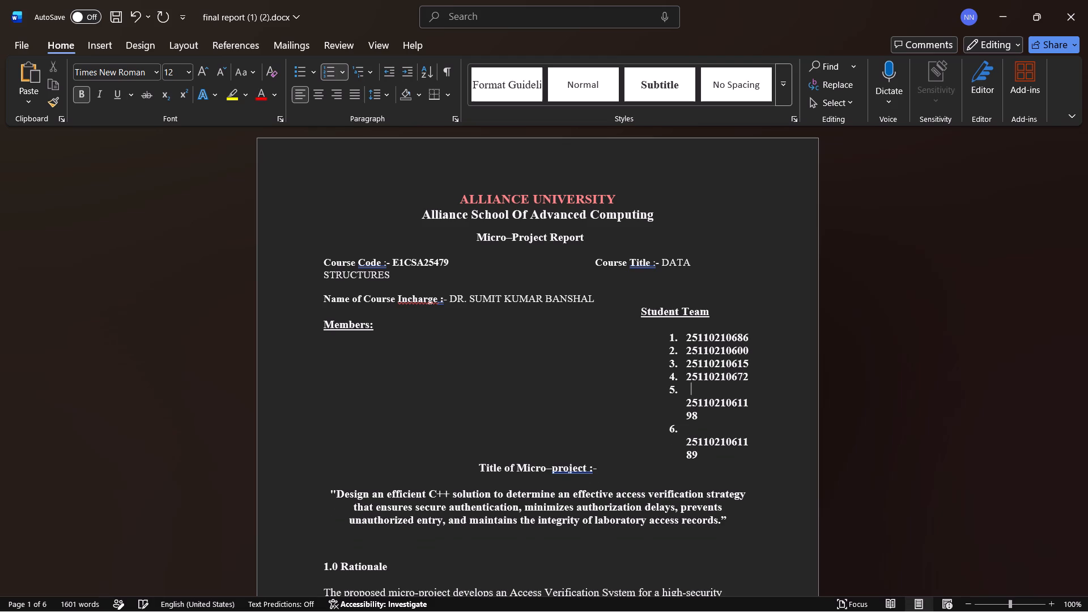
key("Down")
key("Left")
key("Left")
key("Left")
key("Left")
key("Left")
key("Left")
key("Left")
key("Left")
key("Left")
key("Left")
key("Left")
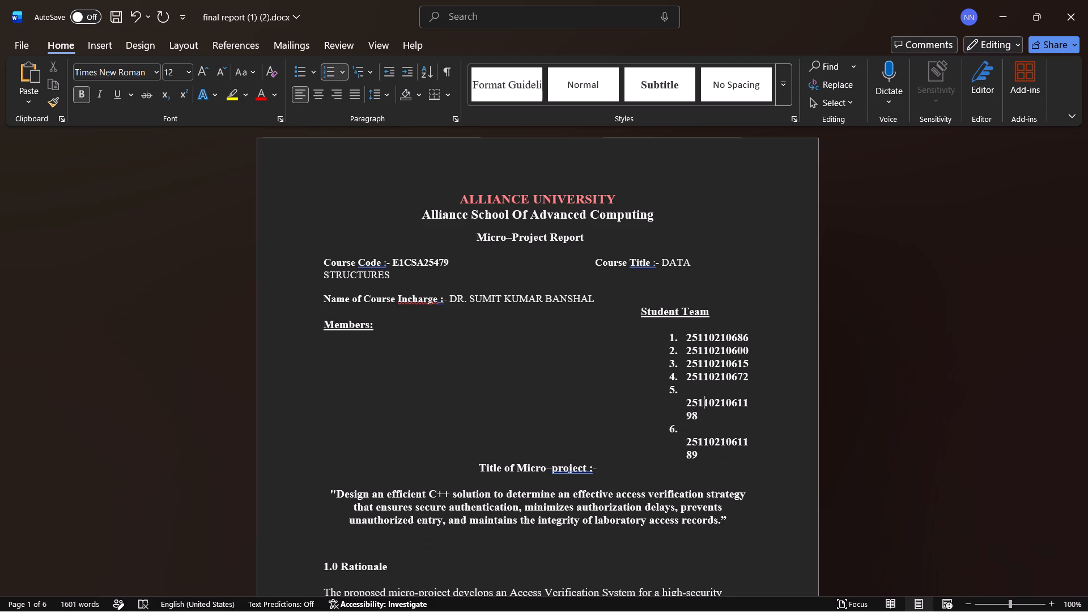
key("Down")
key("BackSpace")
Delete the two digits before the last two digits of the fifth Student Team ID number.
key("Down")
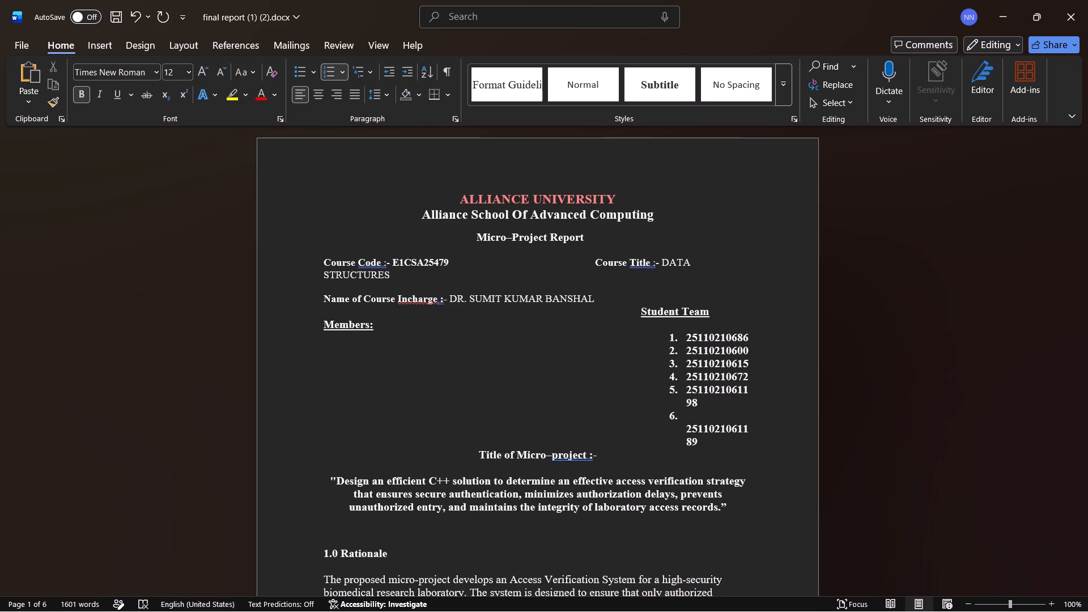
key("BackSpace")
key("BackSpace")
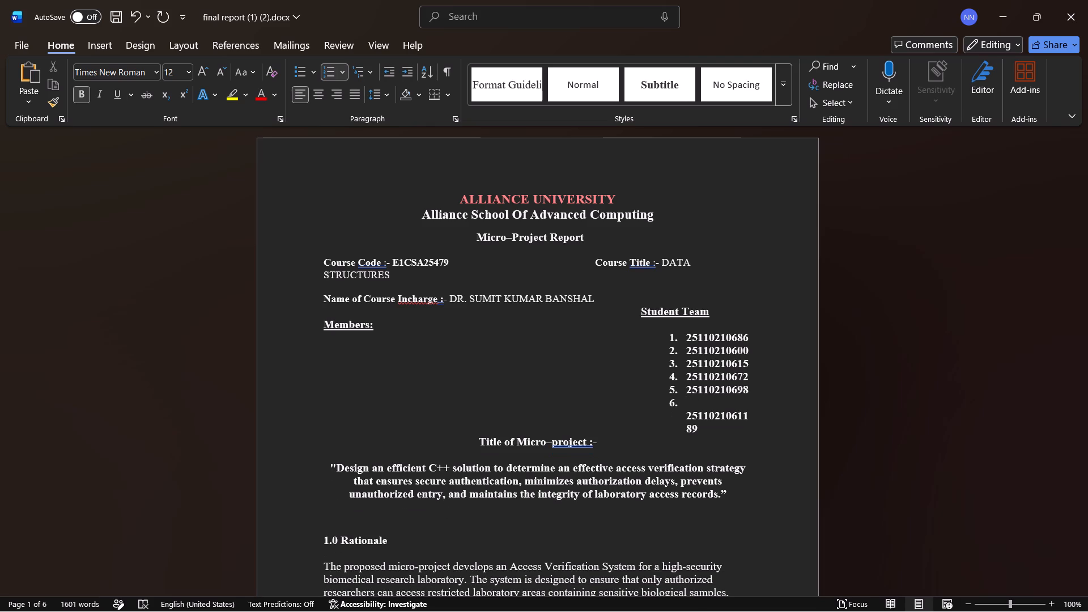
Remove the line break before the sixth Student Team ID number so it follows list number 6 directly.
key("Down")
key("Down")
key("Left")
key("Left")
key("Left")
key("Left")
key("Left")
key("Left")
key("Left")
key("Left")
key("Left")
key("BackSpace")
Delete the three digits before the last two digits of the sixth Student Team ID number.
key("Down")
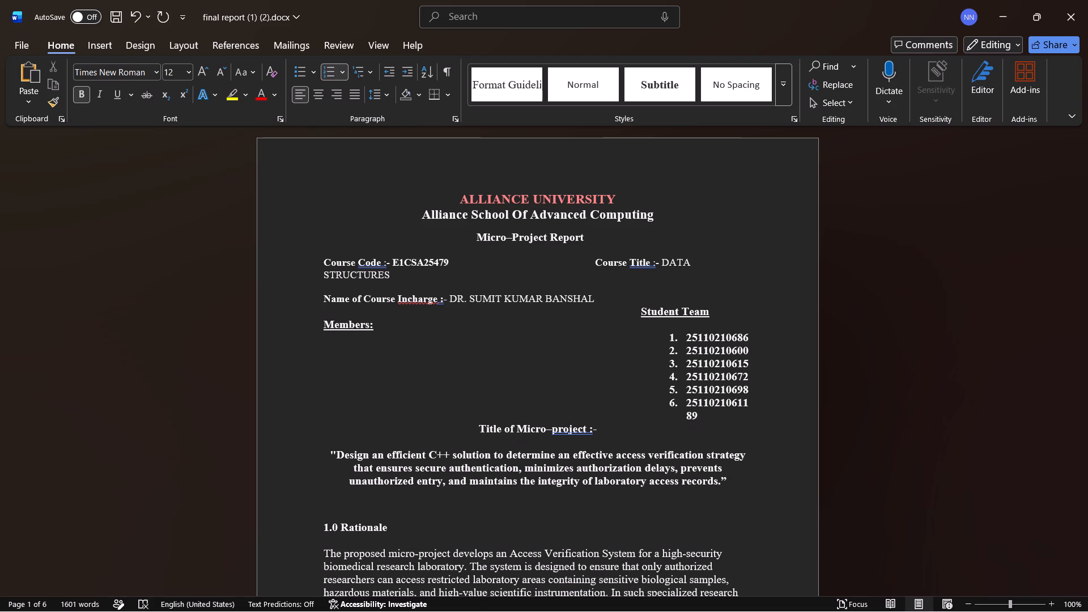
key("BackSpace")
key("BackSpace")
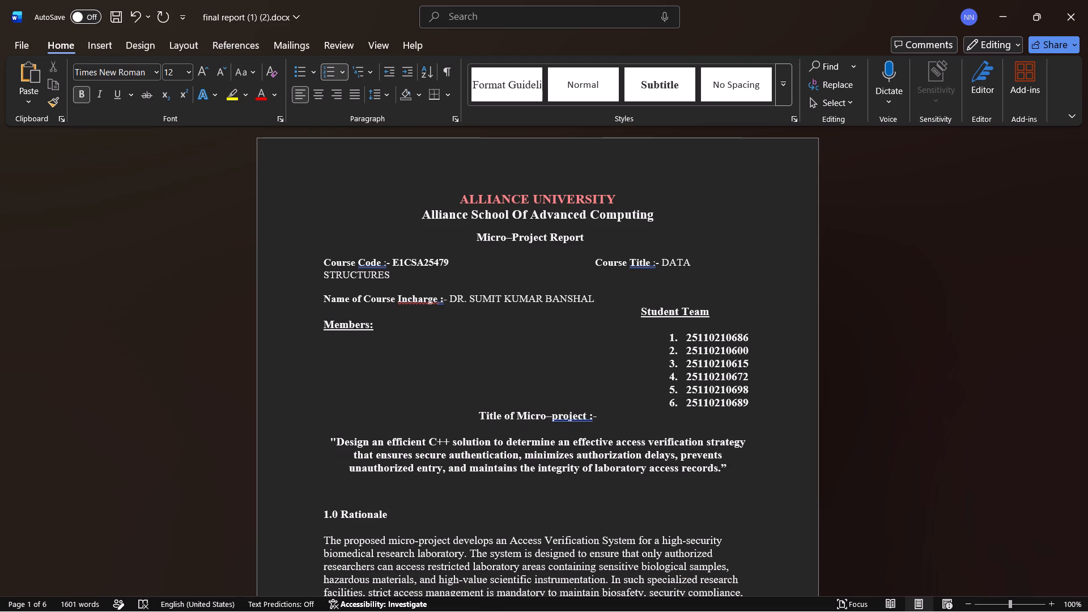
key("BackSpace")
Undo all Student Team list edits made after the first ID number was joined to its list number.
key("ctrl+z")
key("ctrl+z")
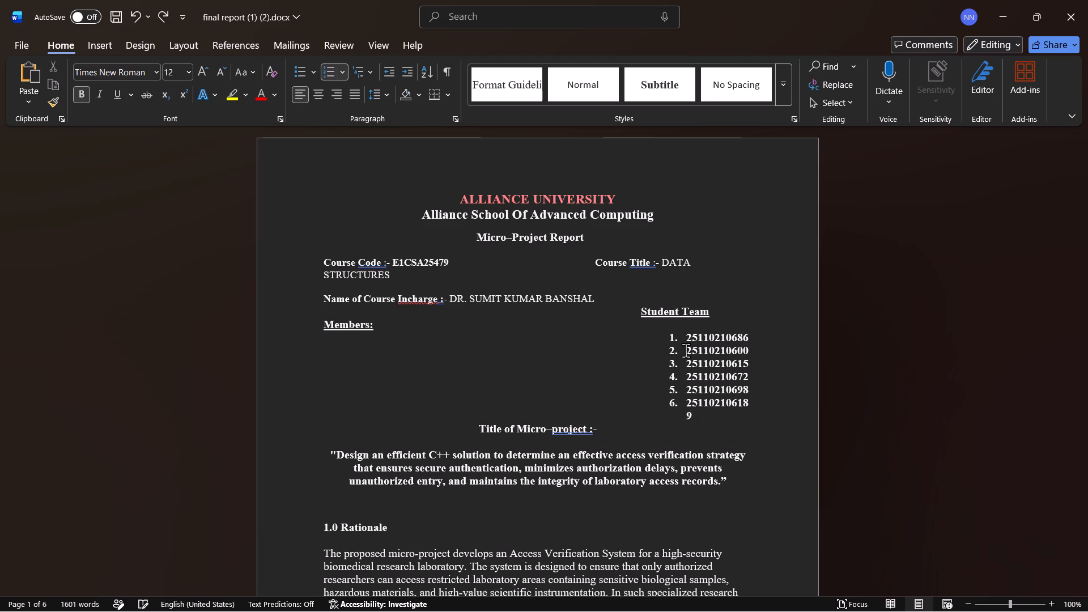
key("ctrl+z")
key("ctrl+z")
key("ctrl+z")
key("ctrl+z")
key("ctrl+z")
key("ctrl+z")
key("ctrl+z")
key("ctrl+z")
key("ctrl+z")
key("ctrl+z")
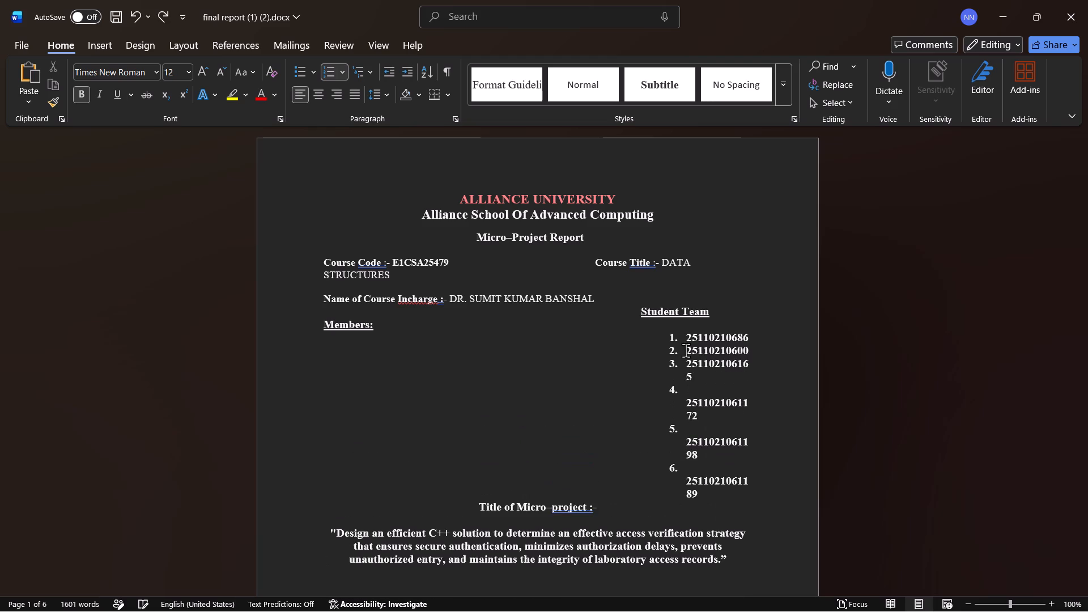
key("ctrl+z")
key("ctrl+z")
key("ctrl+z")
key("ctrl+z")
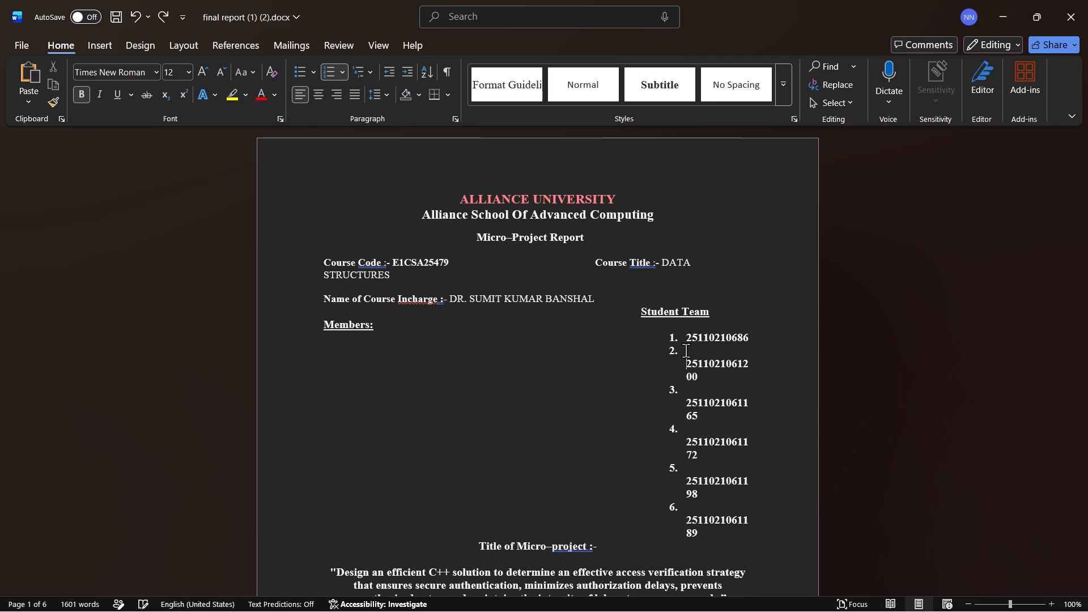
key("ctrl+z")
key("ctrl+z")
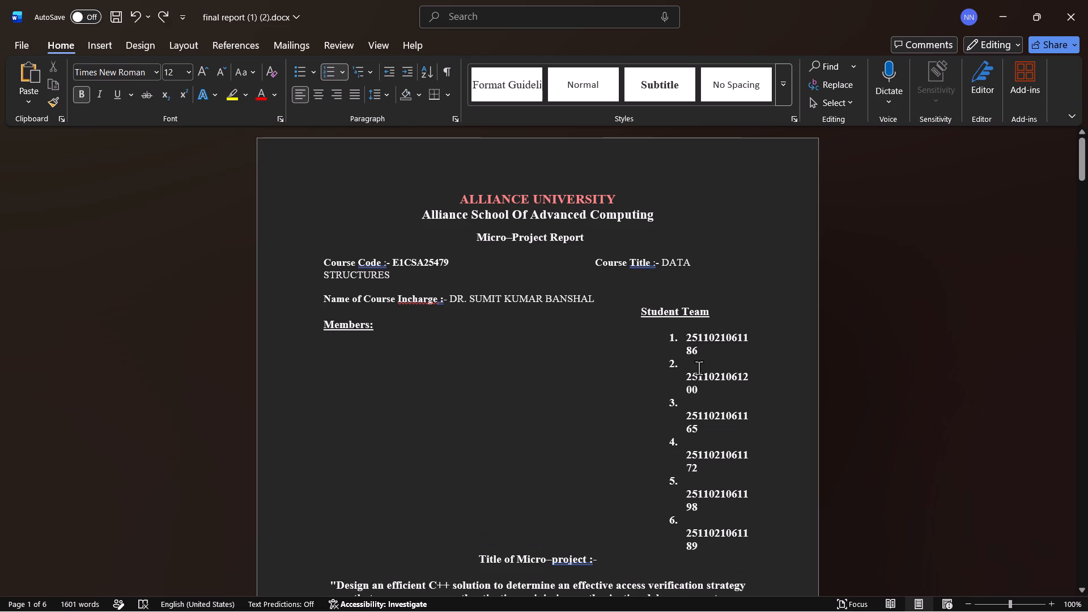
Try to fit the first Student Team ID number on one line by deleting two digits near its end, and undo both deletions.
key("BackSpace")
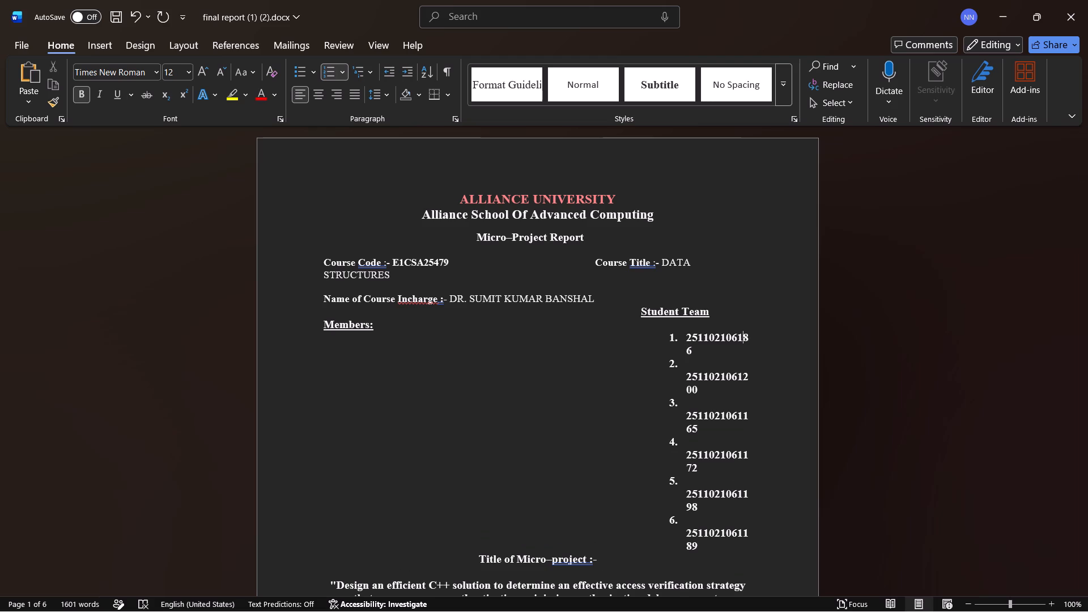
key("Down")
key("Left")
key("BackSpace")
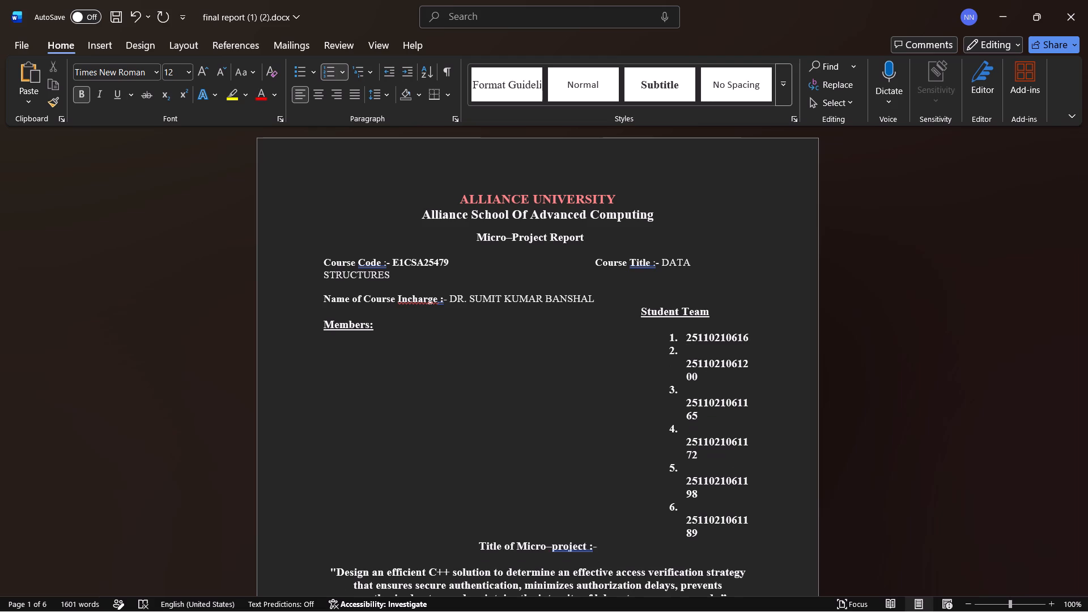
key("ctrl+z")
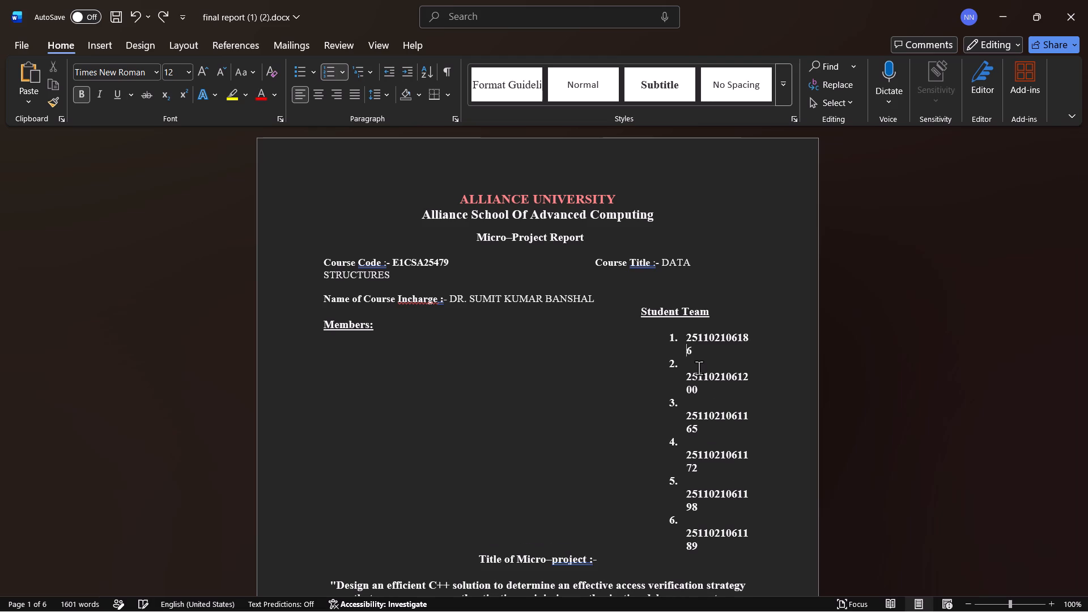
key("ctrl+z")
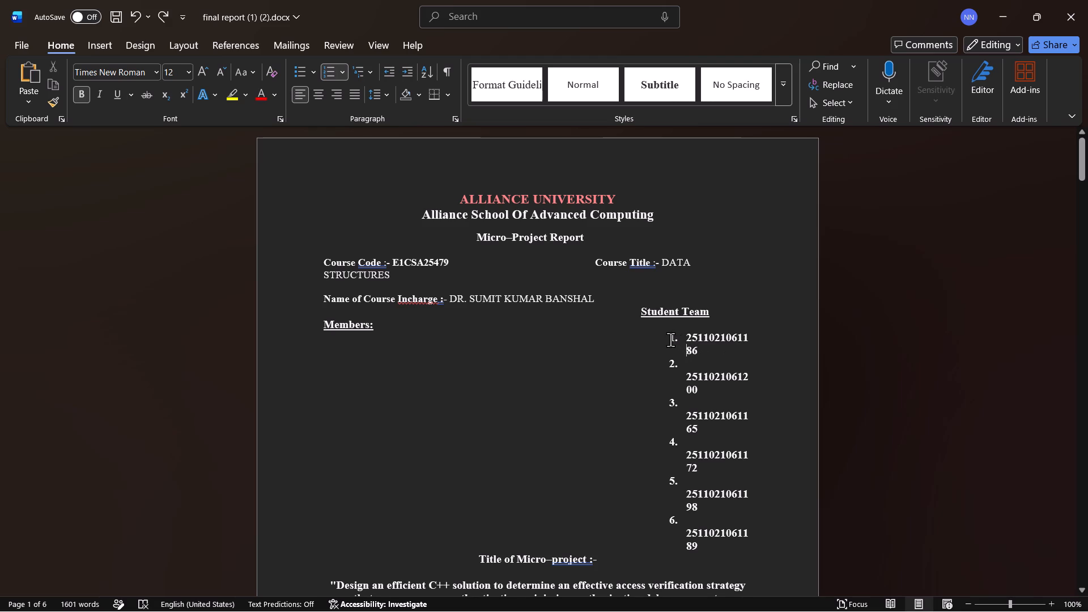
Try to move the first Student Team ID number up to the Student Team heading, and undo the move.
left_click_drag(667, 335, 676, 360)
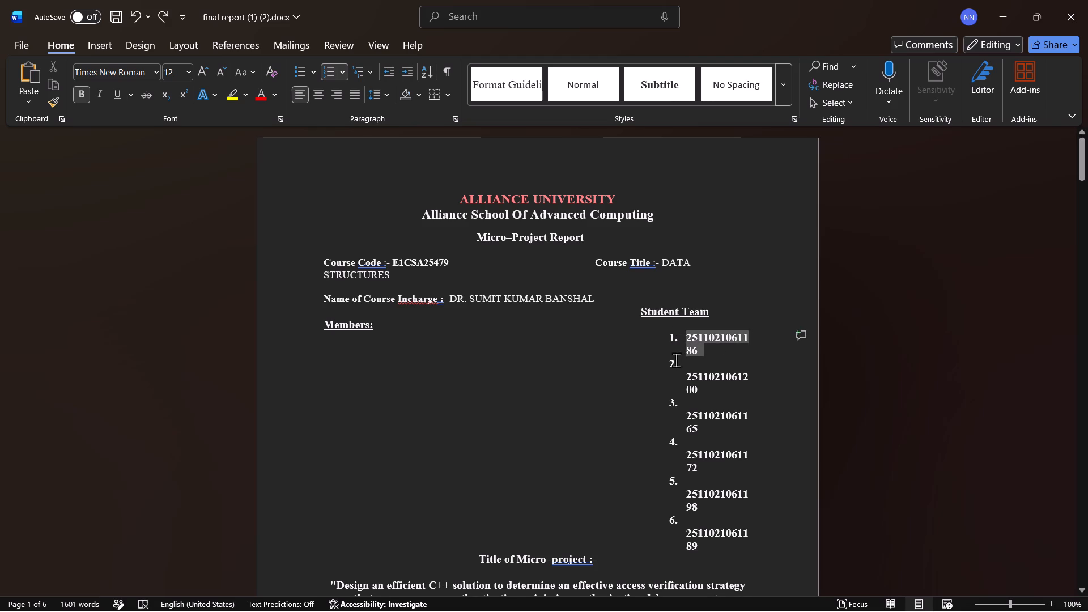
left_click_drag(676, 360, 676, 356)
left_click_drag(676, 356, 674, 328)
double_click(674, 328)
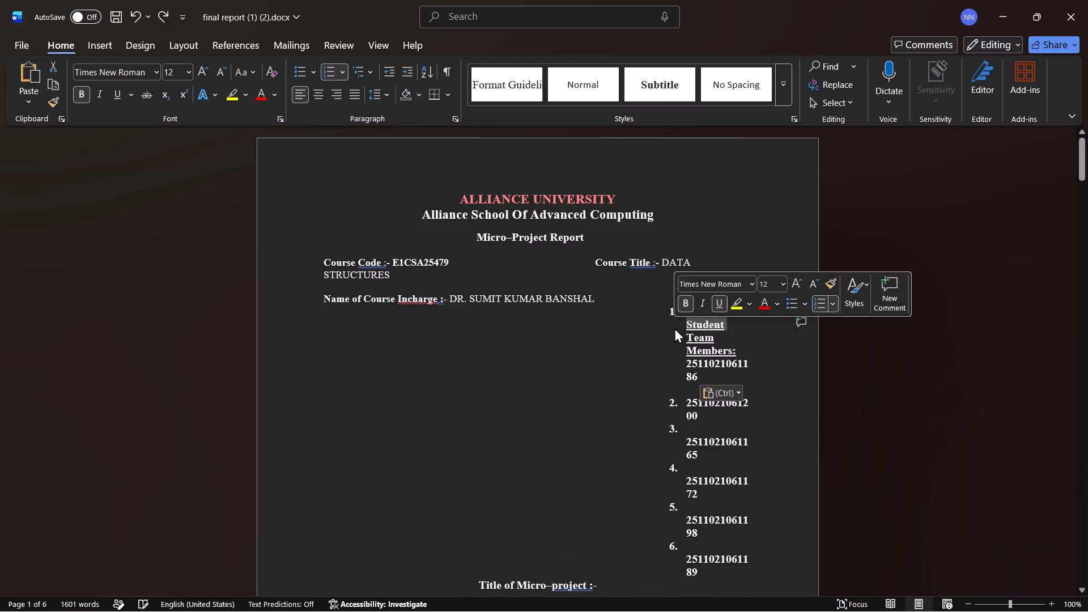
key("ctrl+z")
Select the first ID number in the Student Team list.
left_click_drag(658, 335, 675, 346)
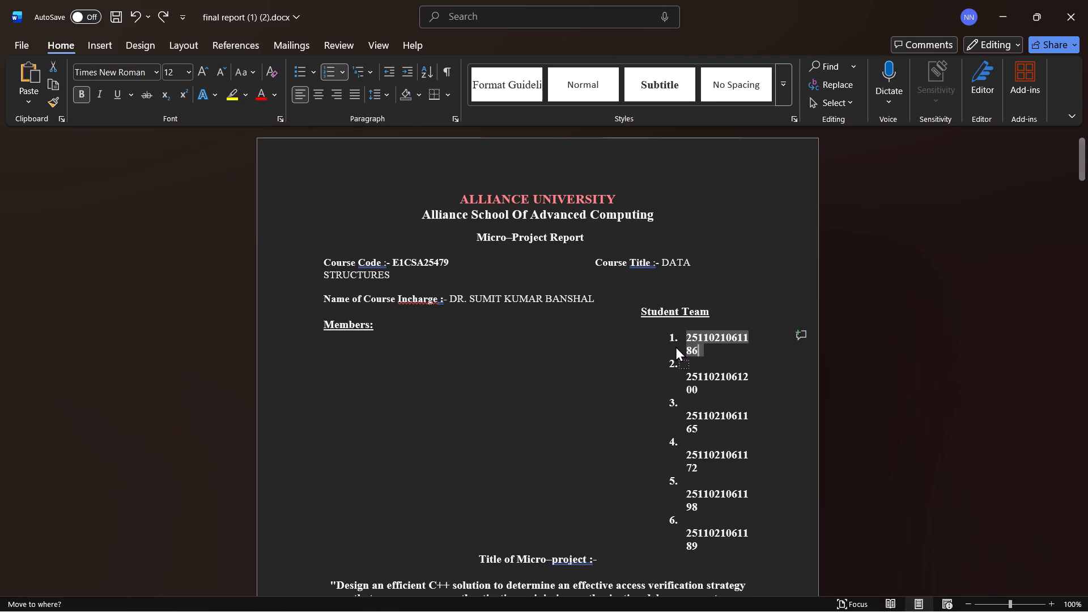
Reduce the left indent of the Student Team numbered list so each ID number fits on one line beside its list number.
left_click_drag(675, 346, 675, 331)
left_click(675, 331)
left_click_drag(675, 331, 664, 380)
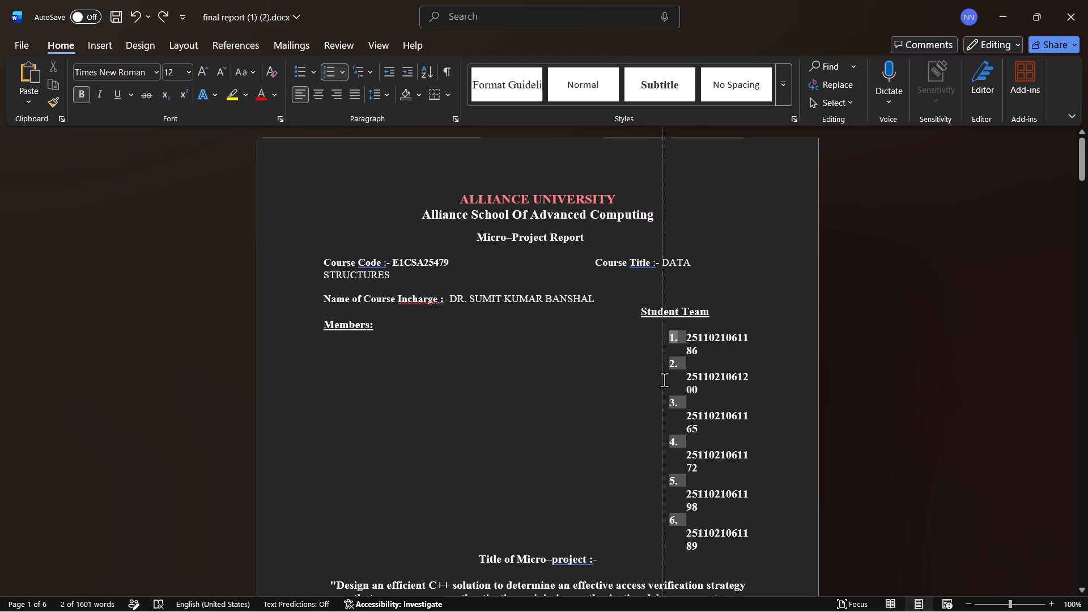
left_click_drag(664, 380, 631, 383)
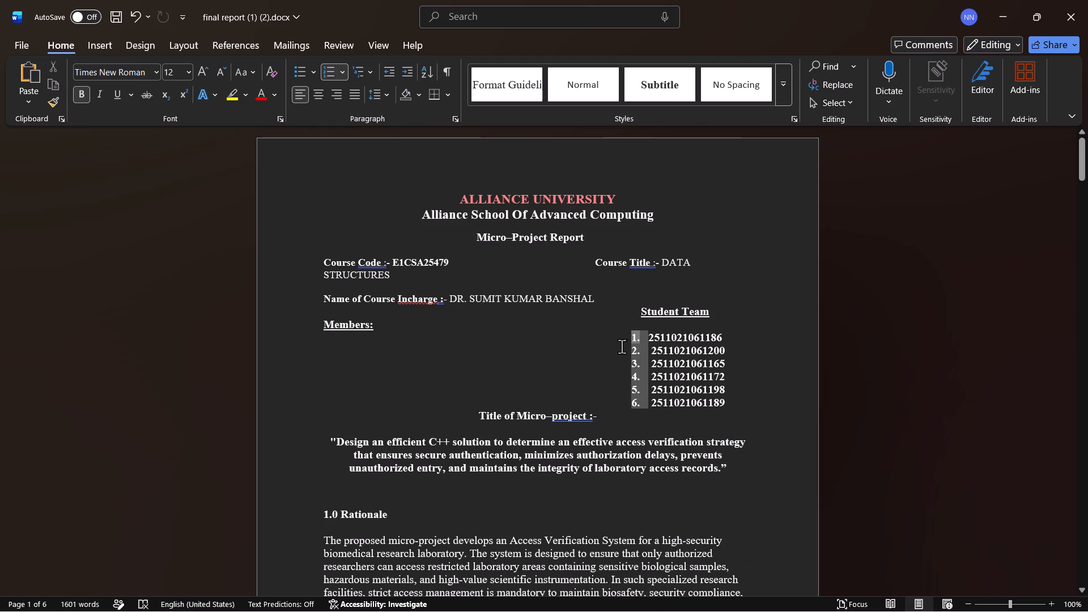
left_click(622, 345)
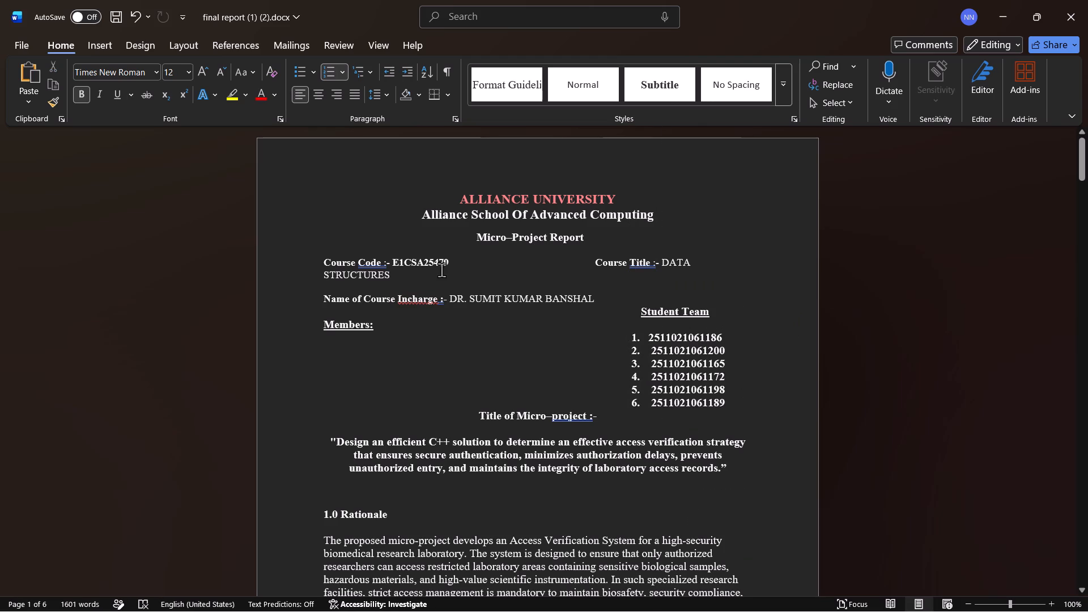
Delete four spaces before "Course Title" so that DATA STRUCTURES fits on the same line as the Course Code.
left_click(324, 275)
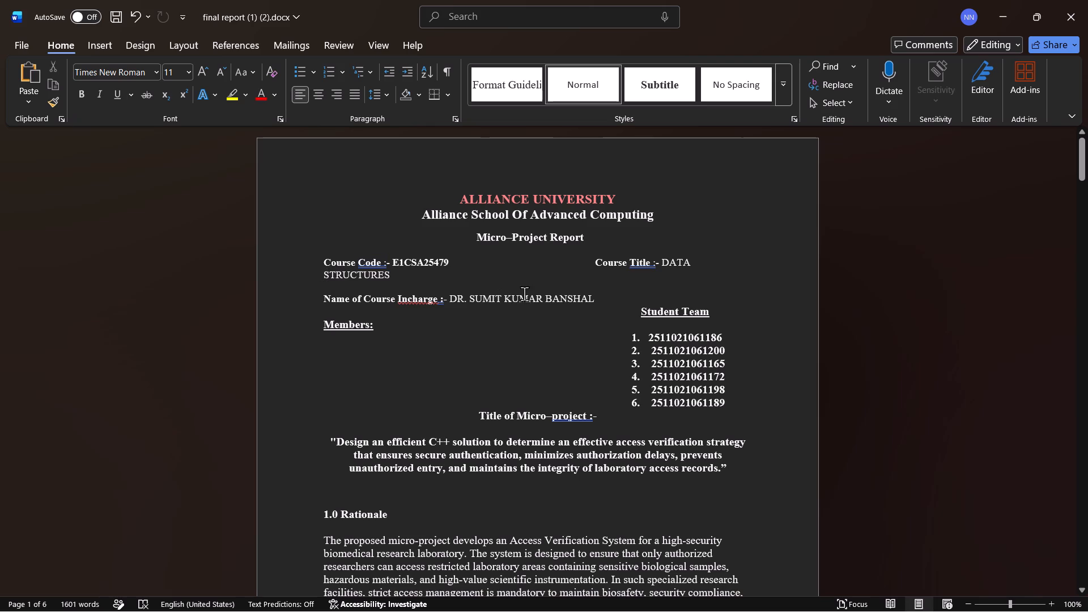
left_click(571, 265)
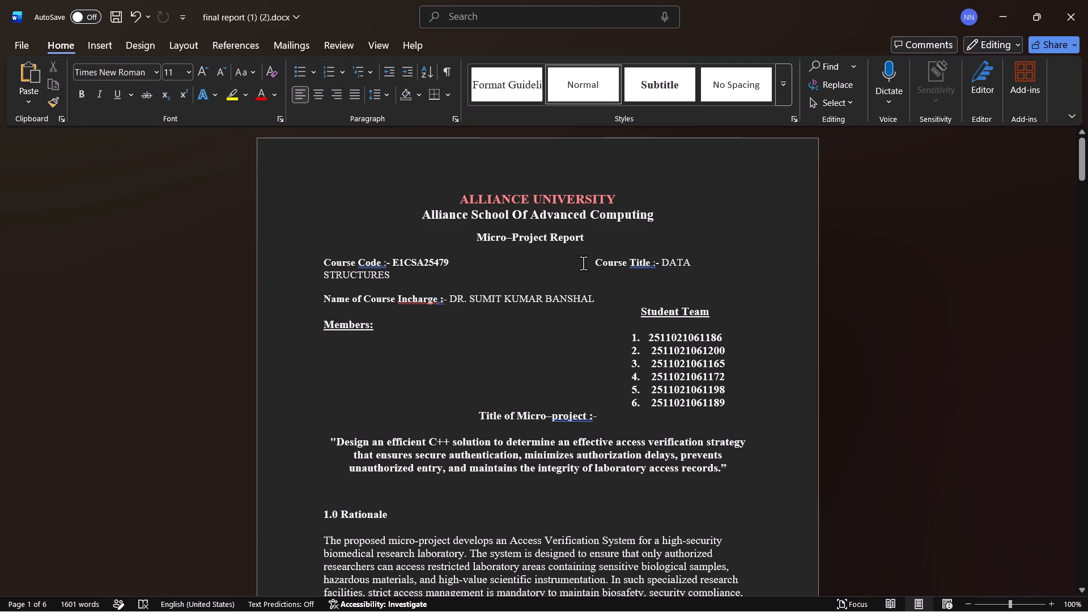
left_click(587, 261)
key("BackSpace")
key("BackSpace")
key("BackSpace")
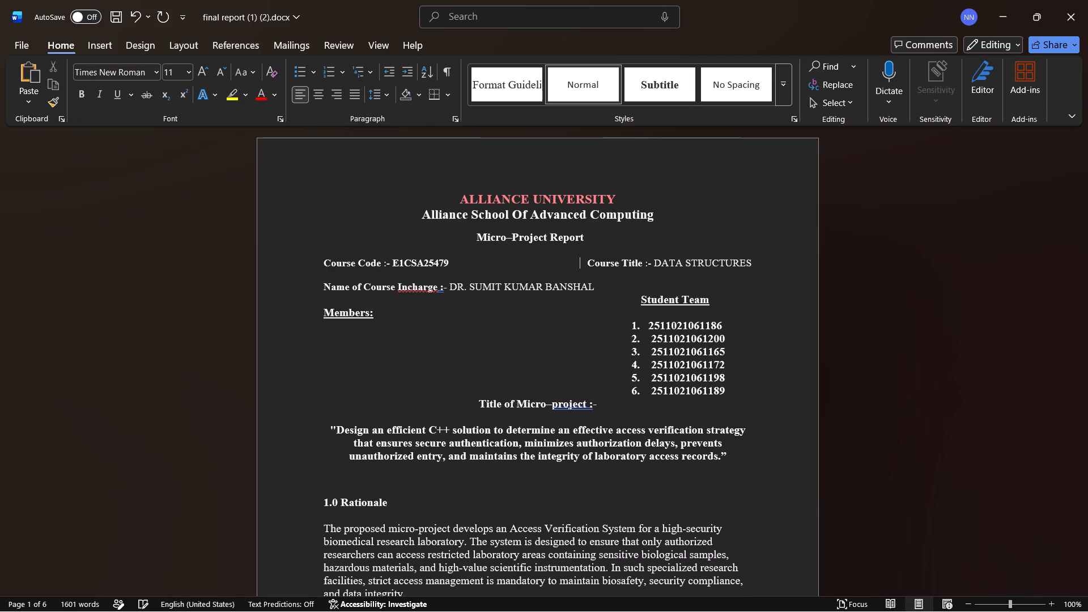
key("BackSpace")
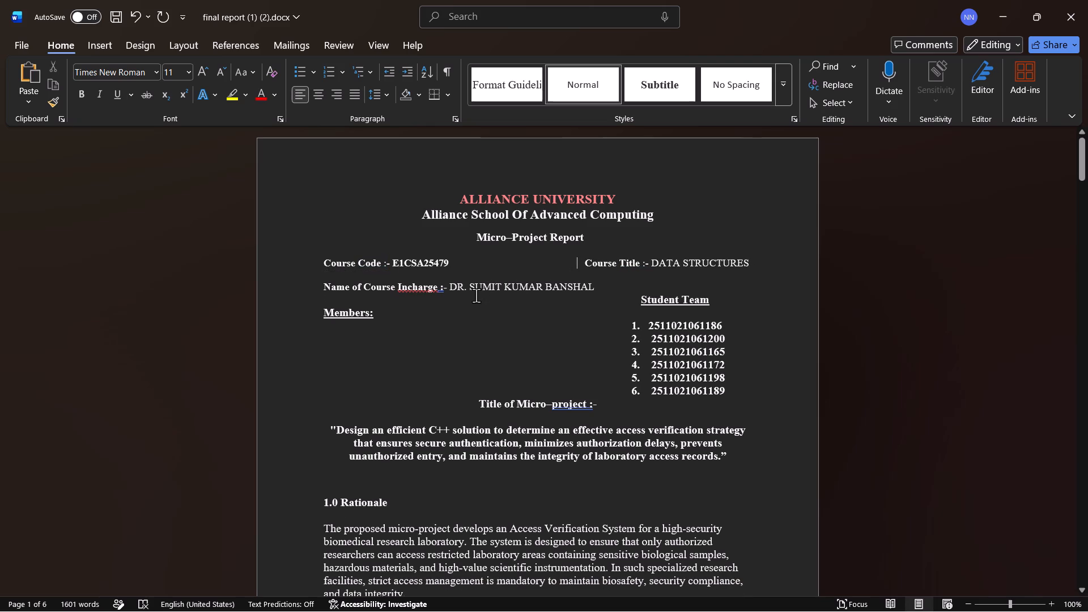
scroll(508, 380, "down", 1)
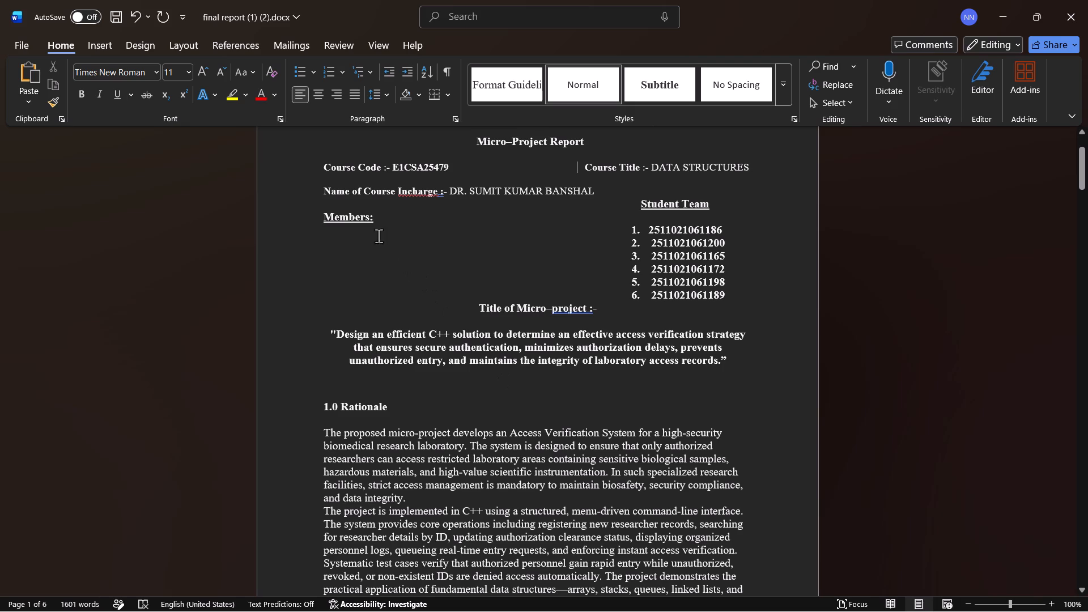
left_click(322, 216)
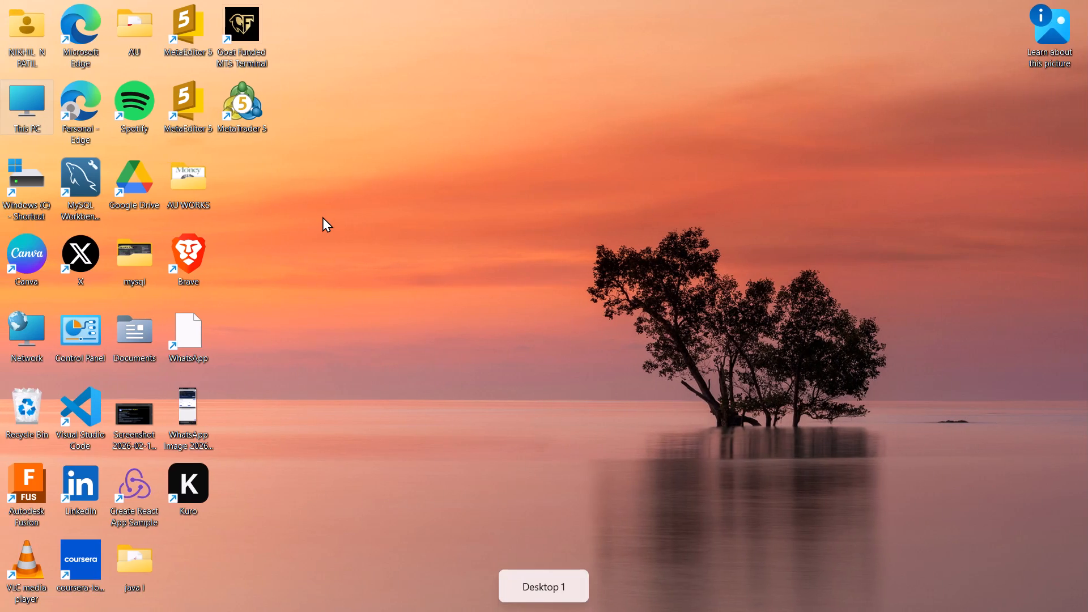
Search the computer for "whats" and open the WhatsApp app.
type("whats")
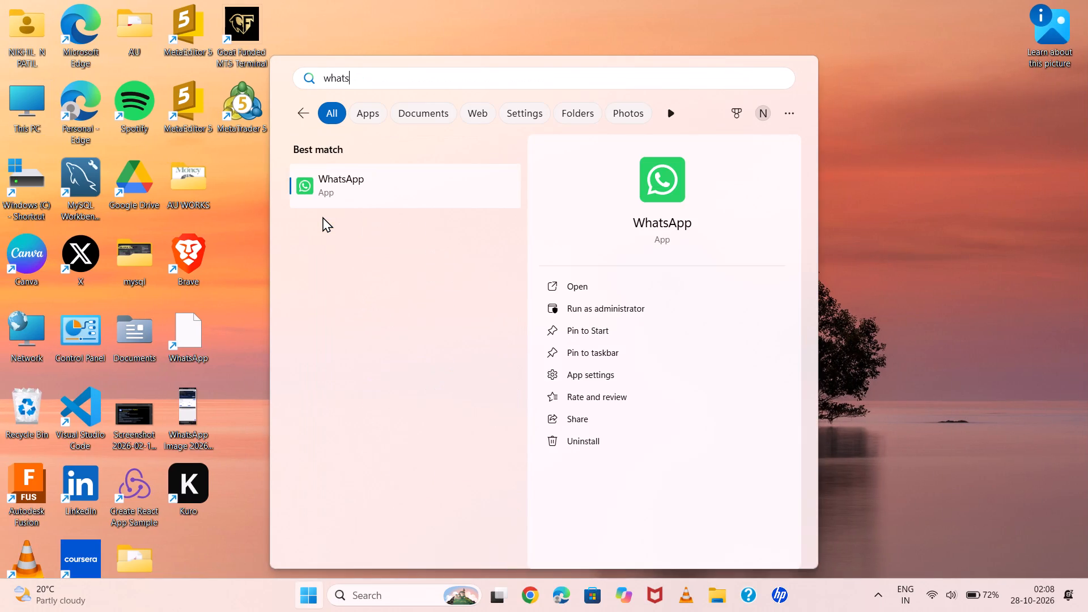
left_click(606, 280)
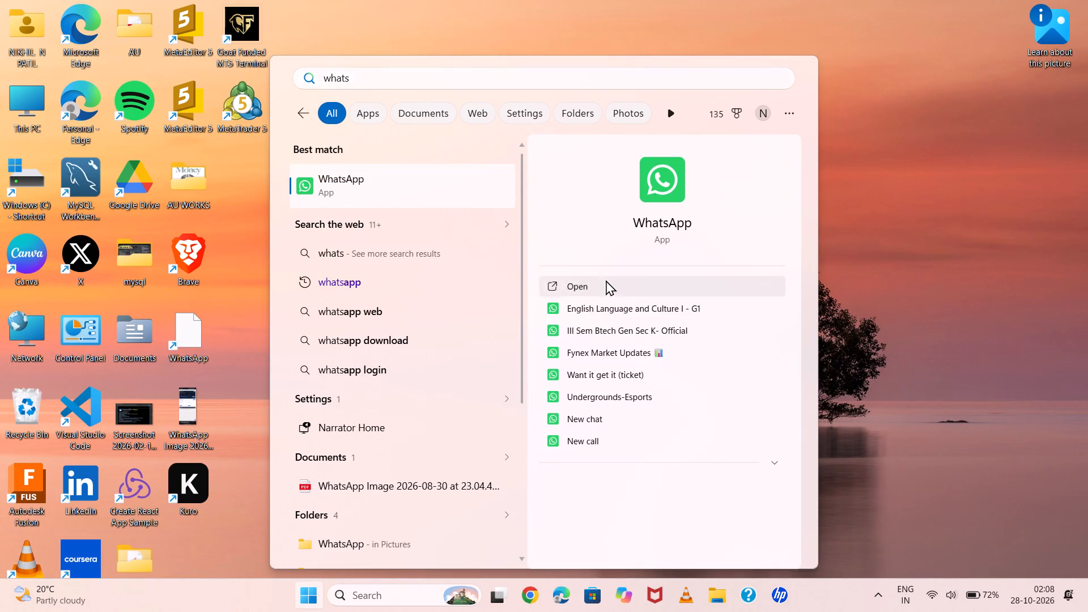
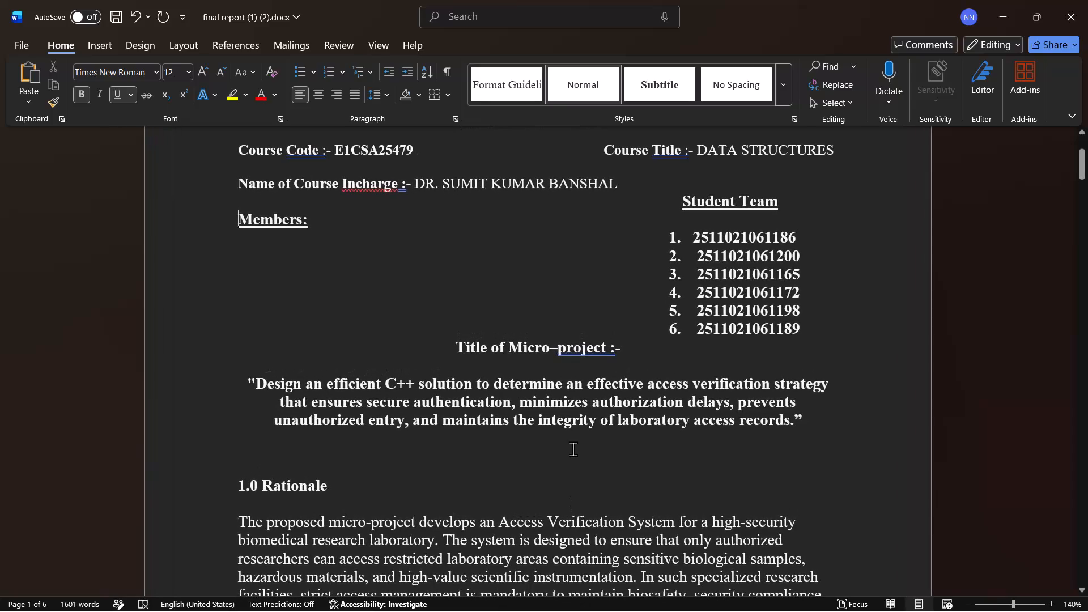
Review the report body below the cover page, from the Rationale section through Information Collection.
scroll(573, 449, "down", 2)
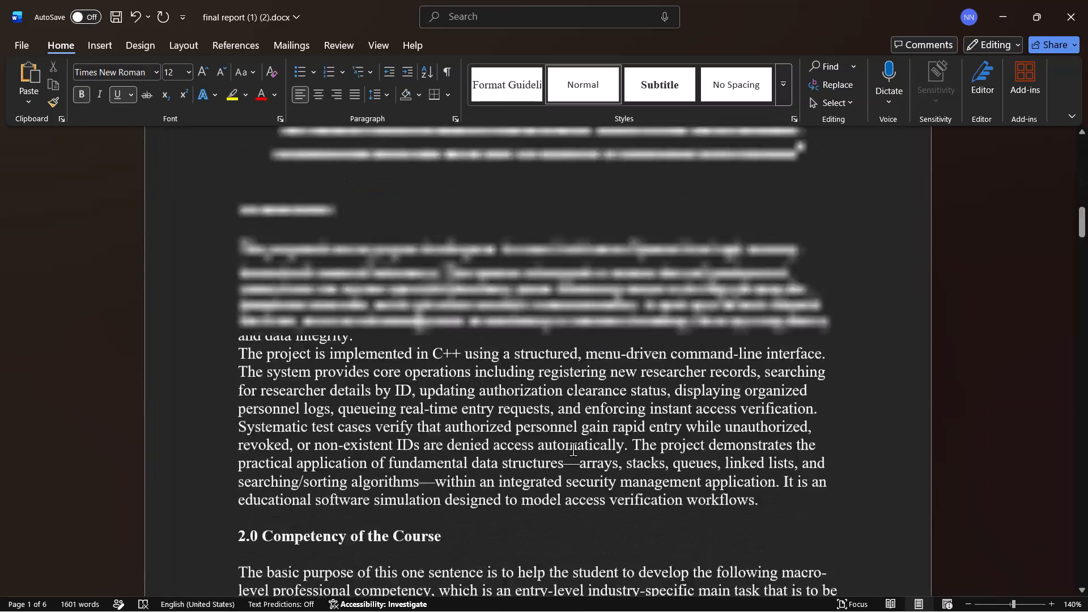
scroll(573, 449, "down", 4)
scroll(573, 449, "up", 1)
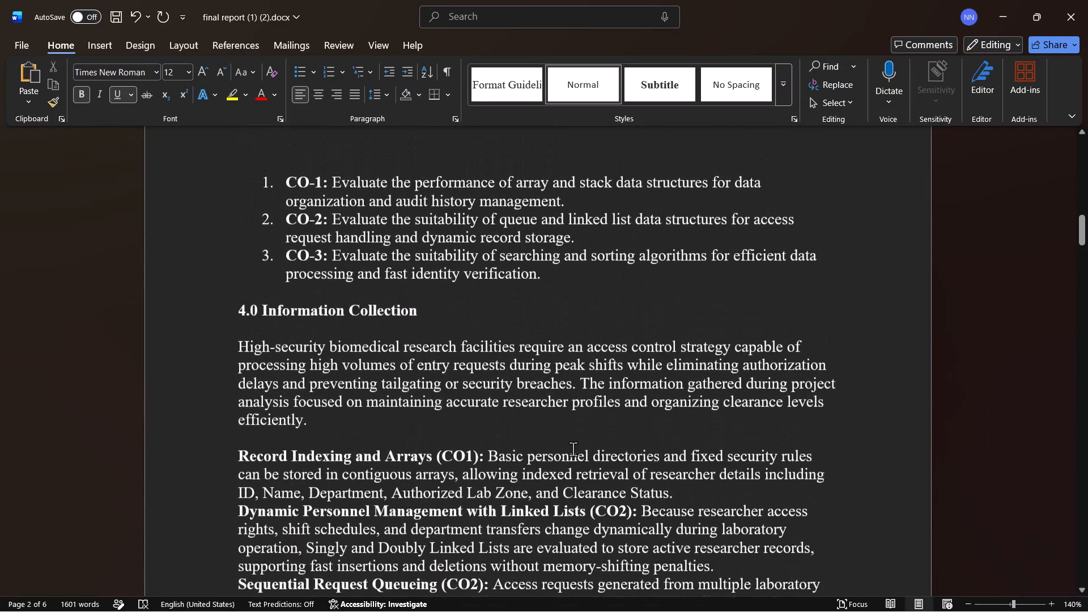
scroll(573, 449, "down", 3)
scroll(573, 449, "down", 1, "ctrl")
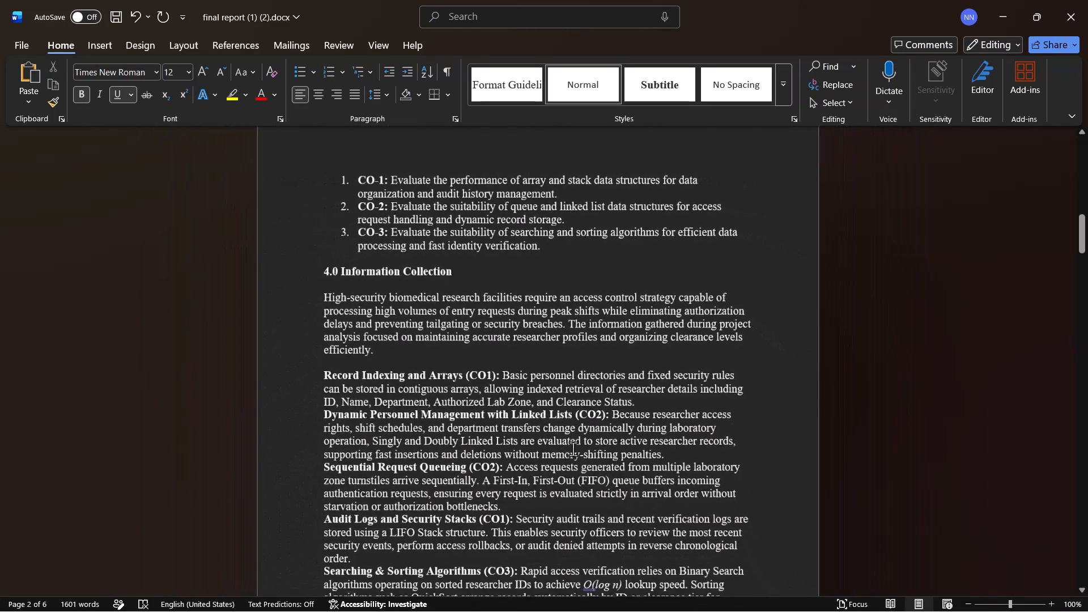
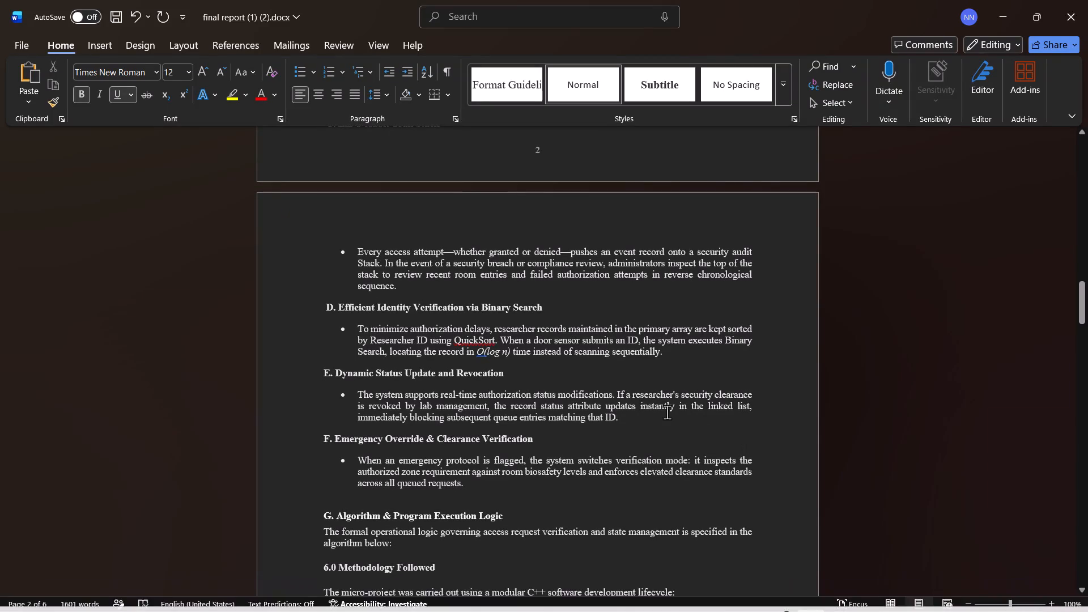
Review the rest of the report through the references and final blank page, and return to the members list and title on the first page.
scroll(667, 412, "down", 4)
scroll(667, 412, "up", 1)
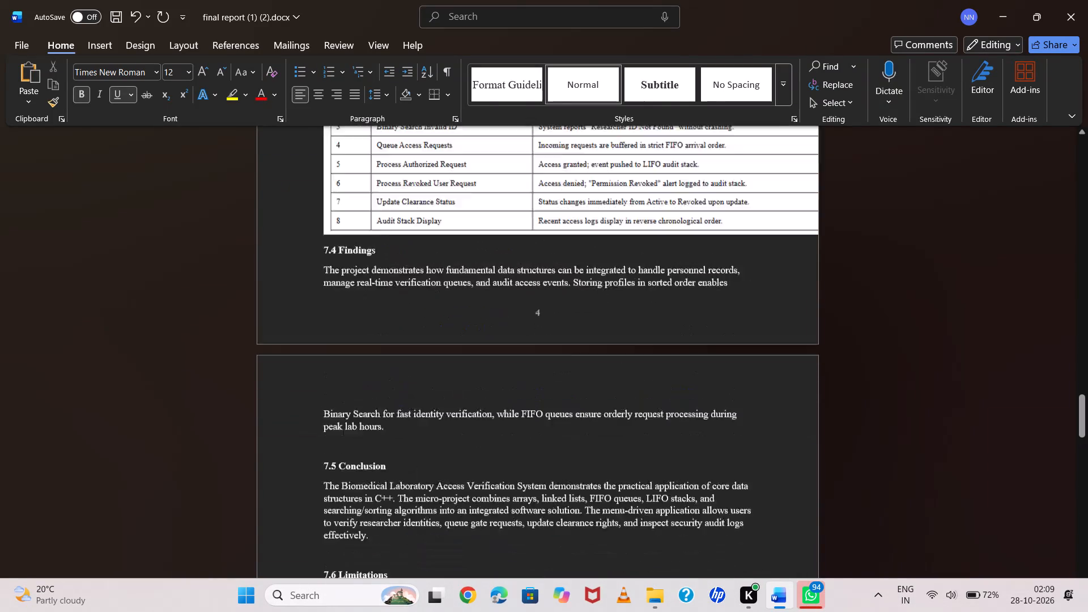
scroll(667, 412, "up", 1)
scroll(667, 412, "down", 1)
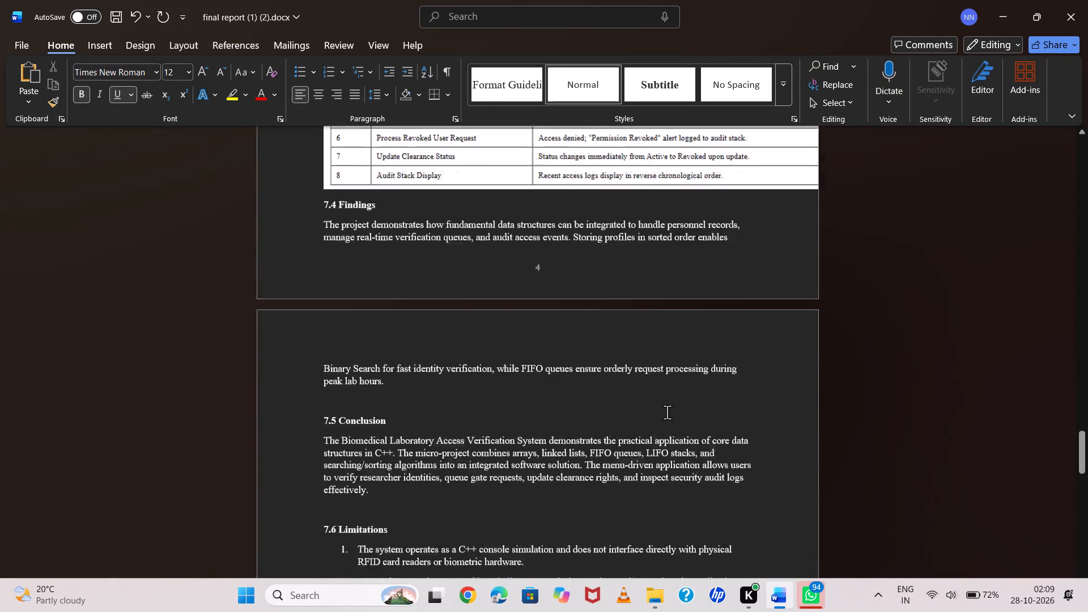
scroll(667, 412, "down", 5)
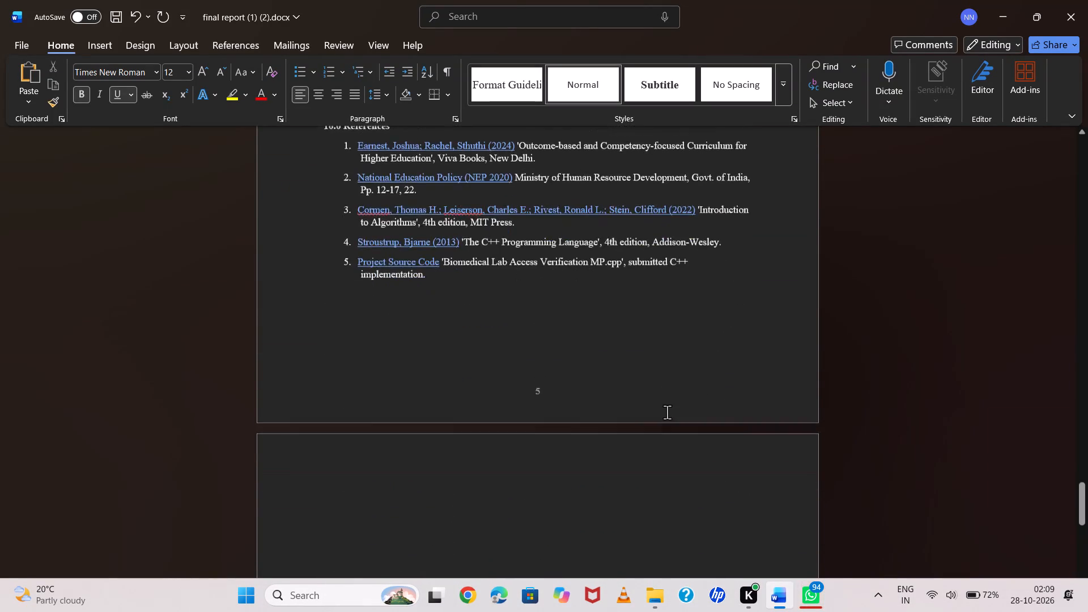
scroll(667, 412, "down", 8)
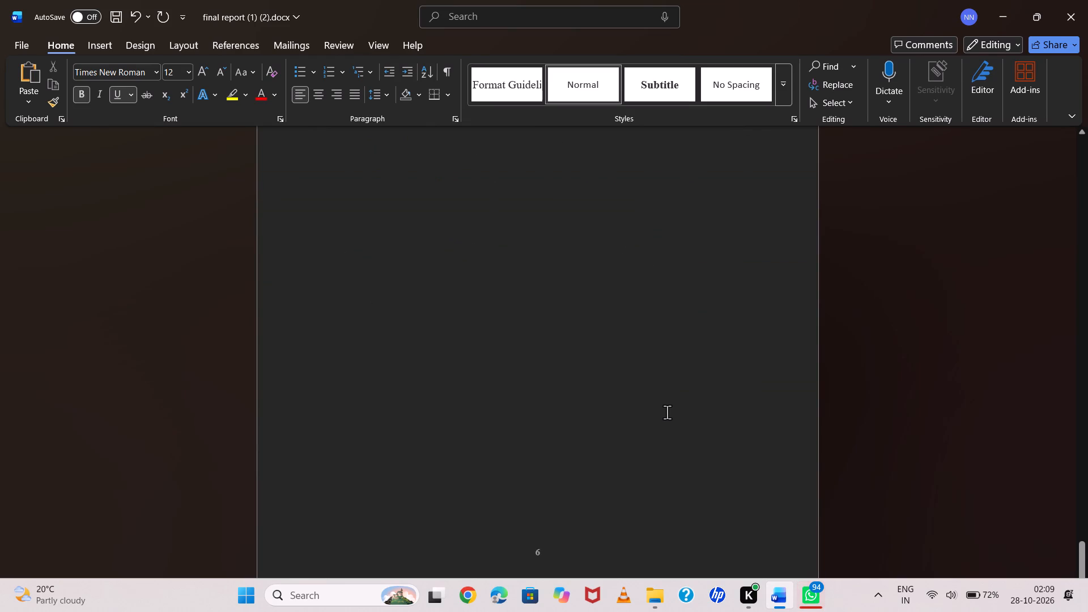
scroll(667, 412, "down", 3)
scroll(667, 412, "up", 6)
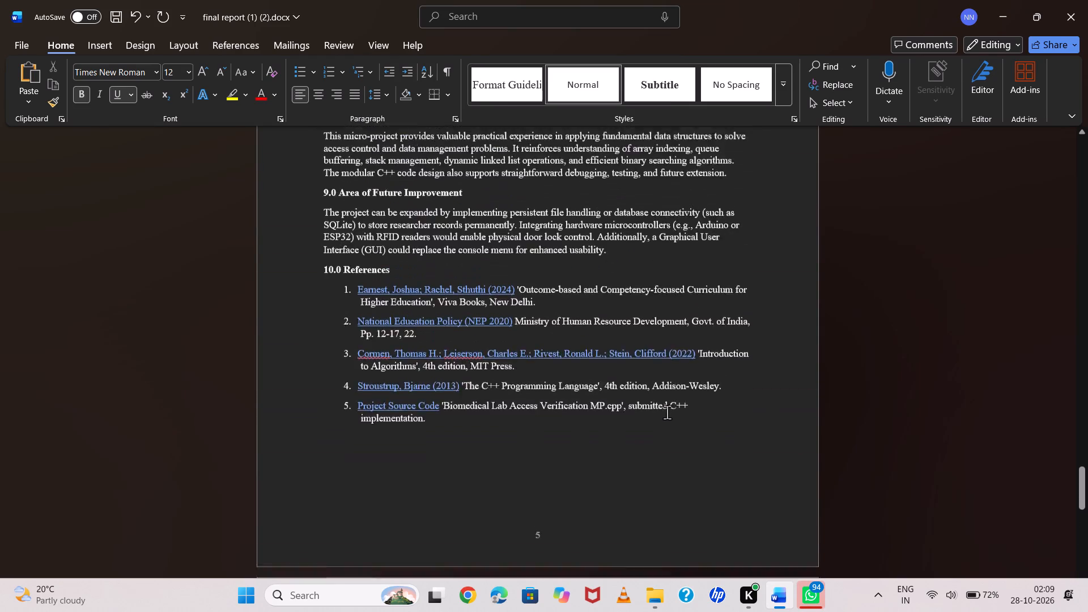
scroll(667, 412, "up", 5)
scroll(667, 412, "down", 1)
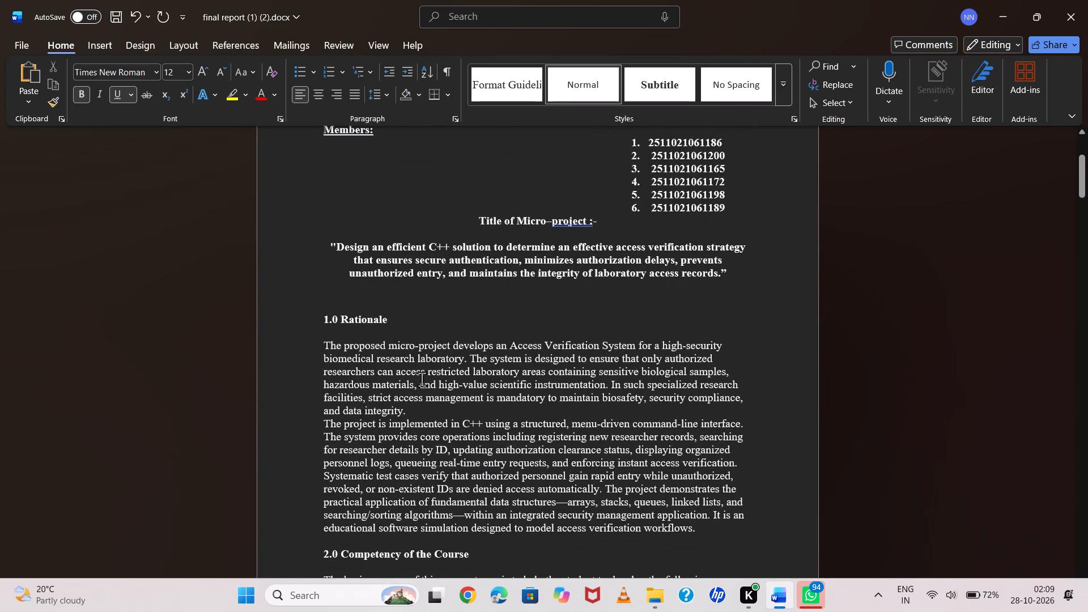
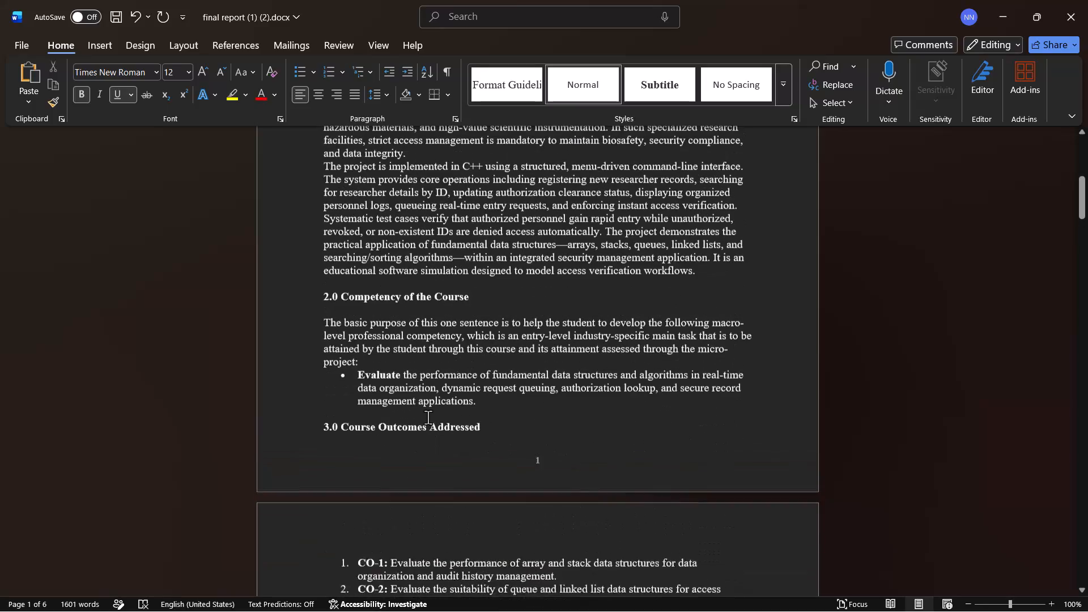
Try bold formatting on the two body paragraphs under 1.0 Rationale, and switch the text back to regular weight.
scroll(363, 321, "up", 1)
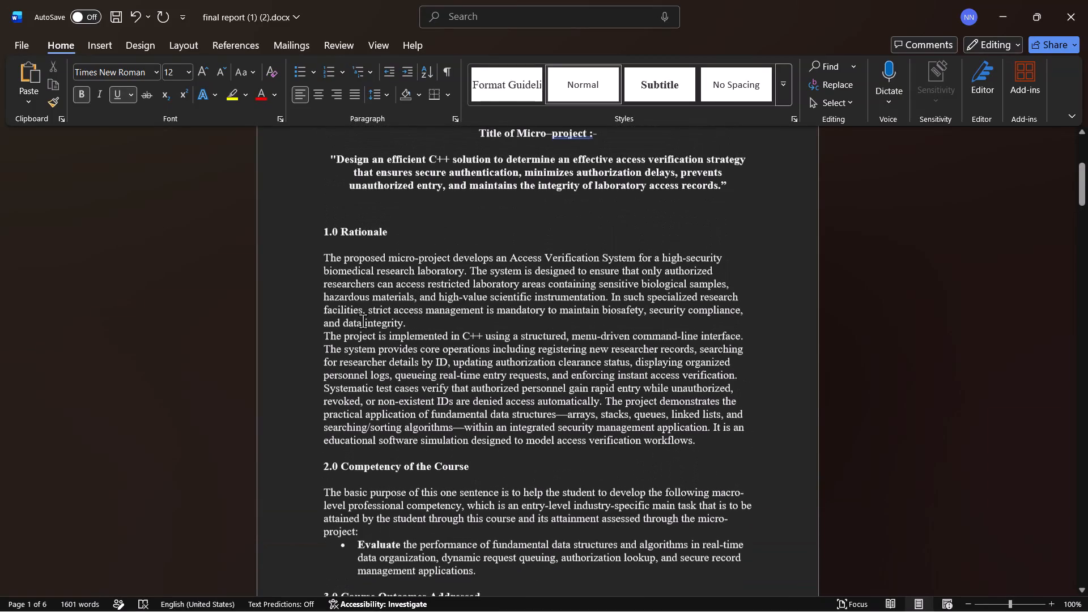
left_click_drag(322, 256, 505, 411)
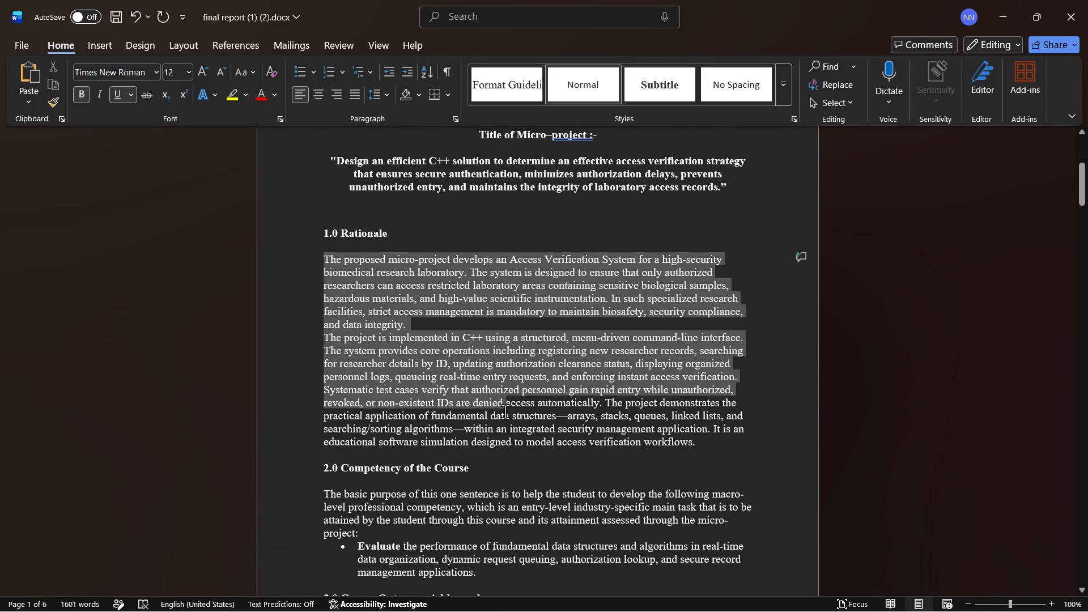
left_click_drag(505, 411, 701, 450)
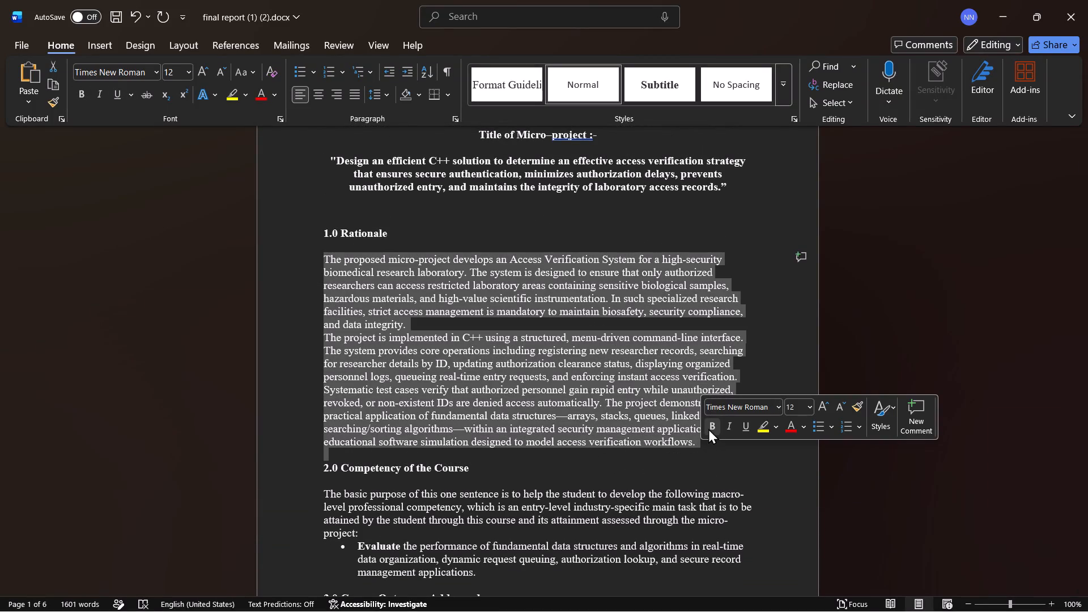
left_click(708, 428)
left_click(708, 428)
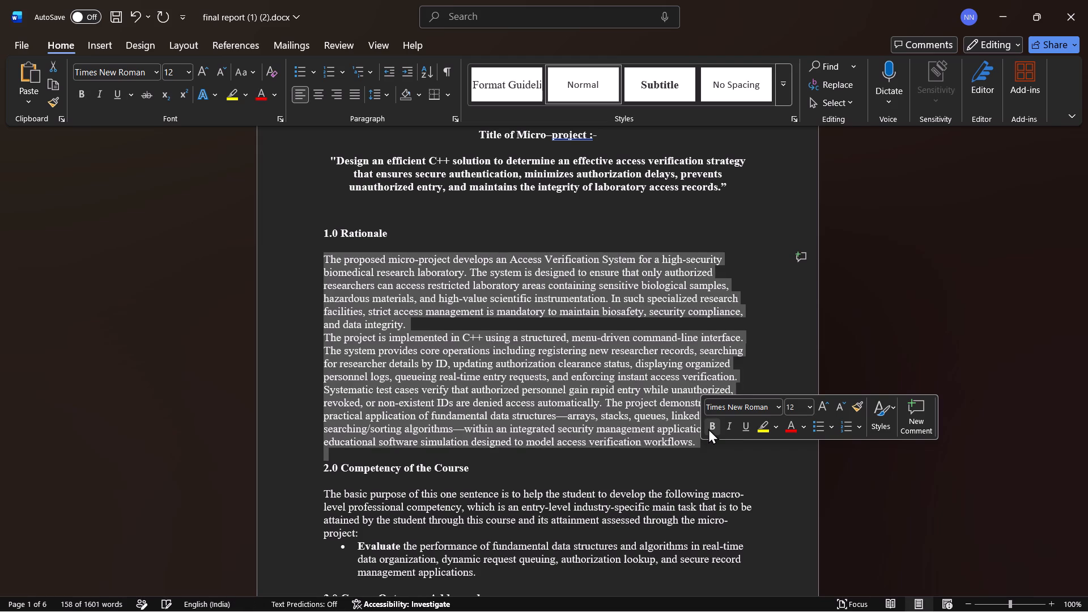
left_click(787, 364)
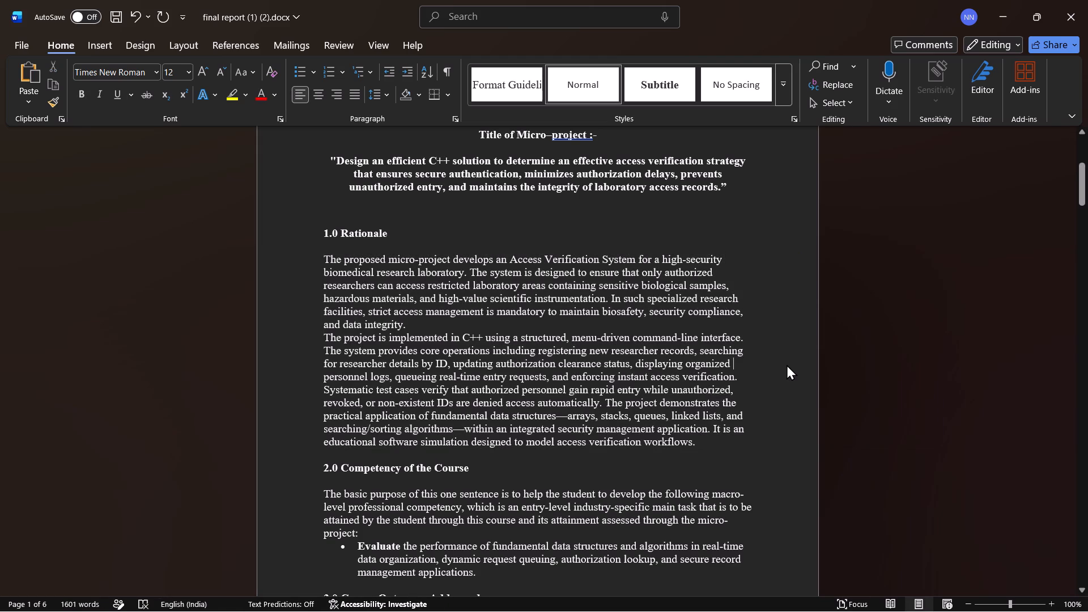
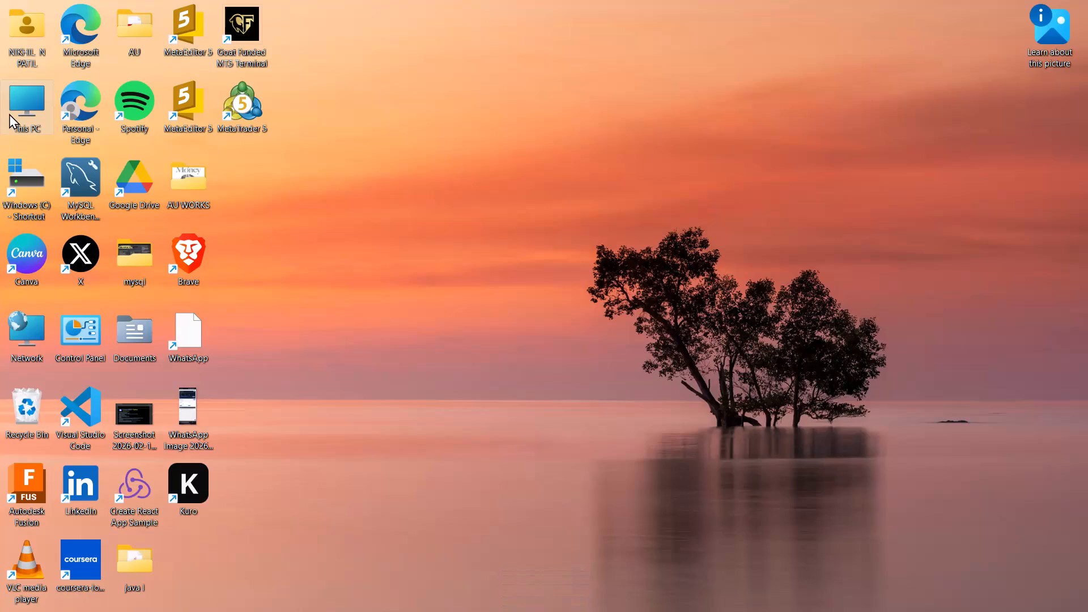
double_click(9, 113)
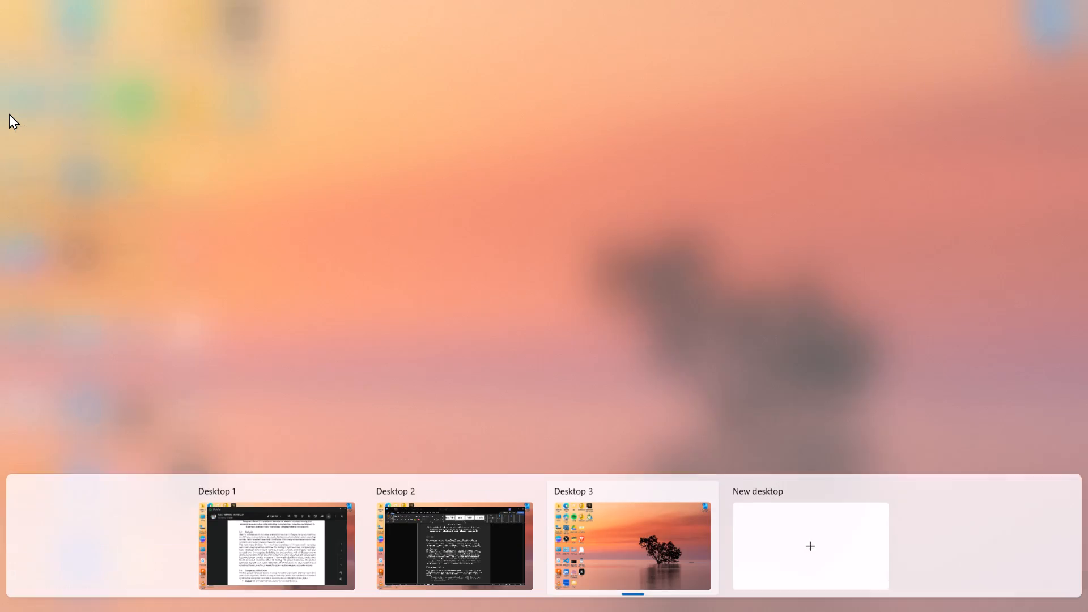
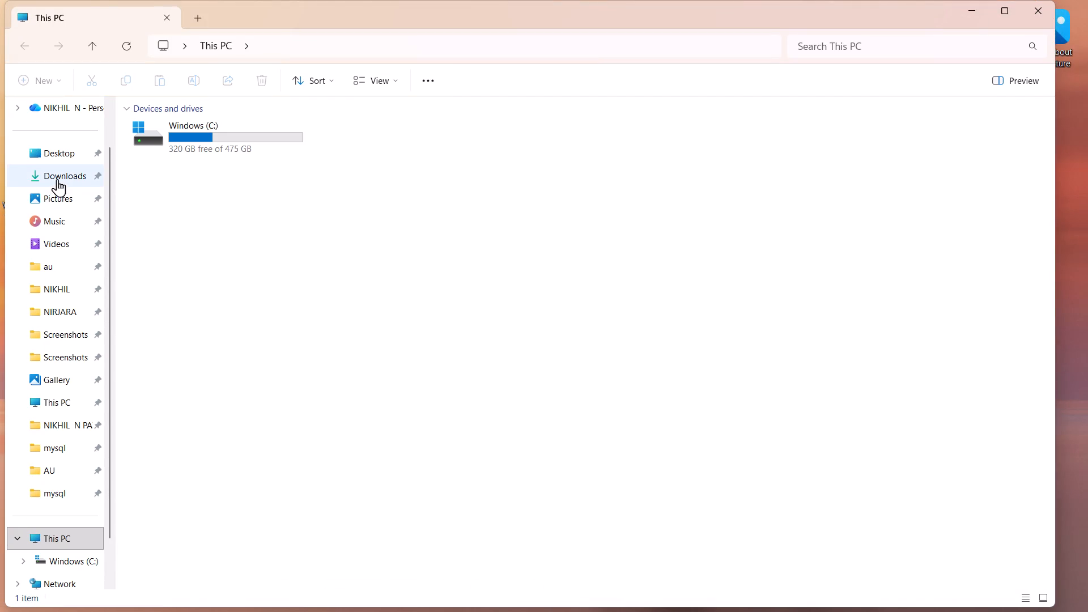
Open DS FINAL REPORT.pdf from the Downloads folder in Word, for this time only, converting it to an editable document.
left_click(61, 175)
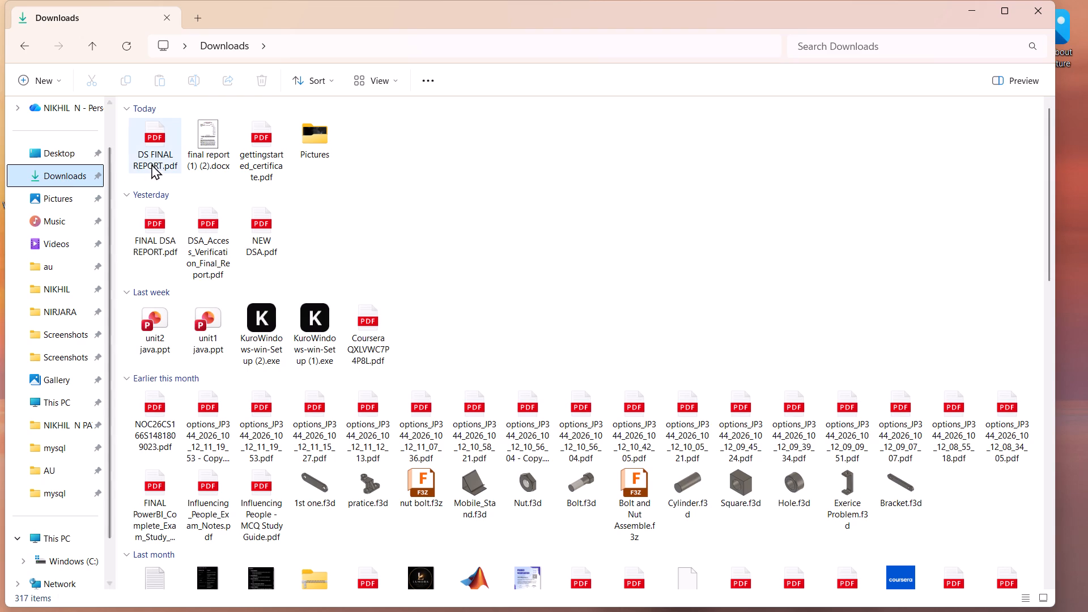
left_click(152, 162)
right_click(152, 162)
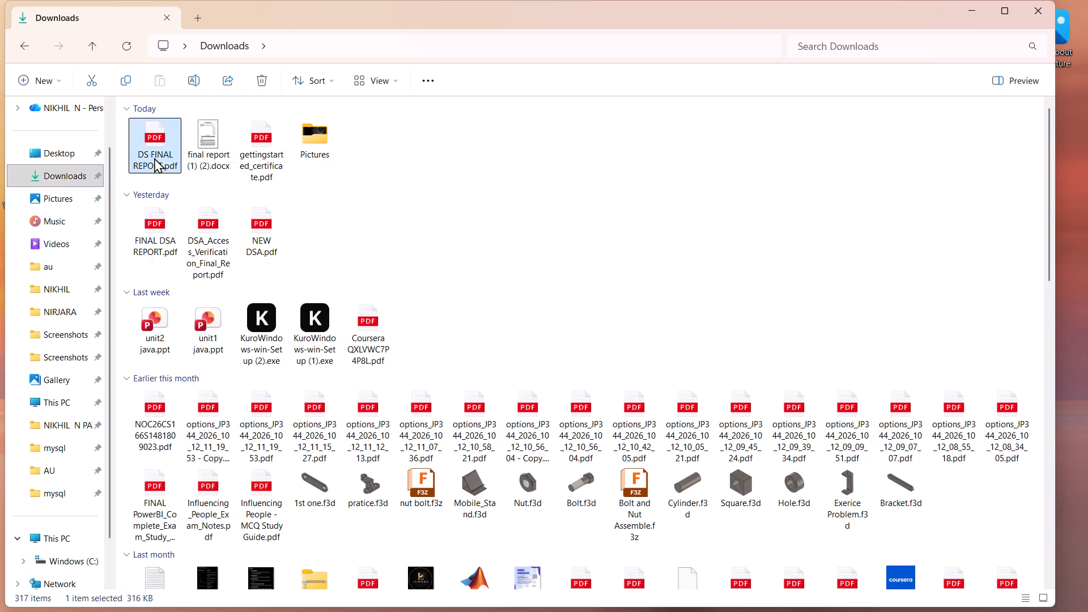
left_click(292, 243)
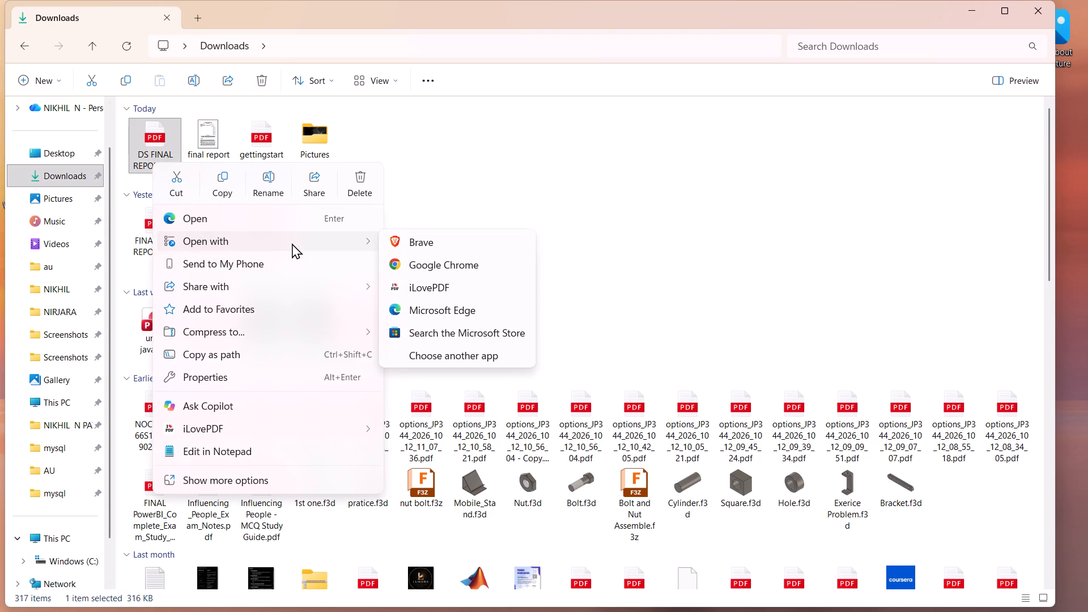
left_click(443, 357)
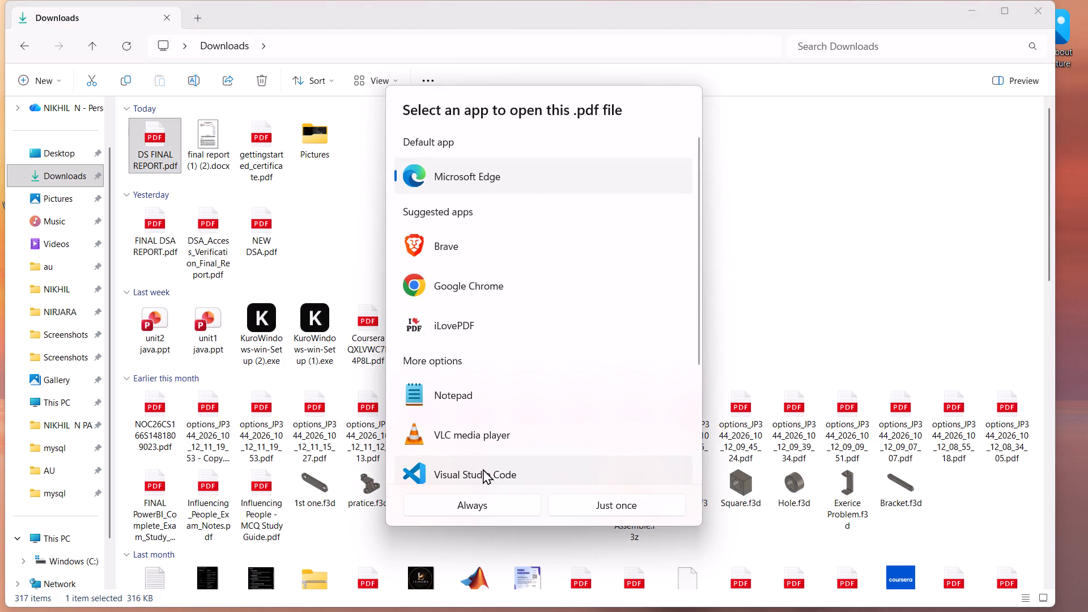
scroll(483, 469, "down", 3)
left_click(454, 411)
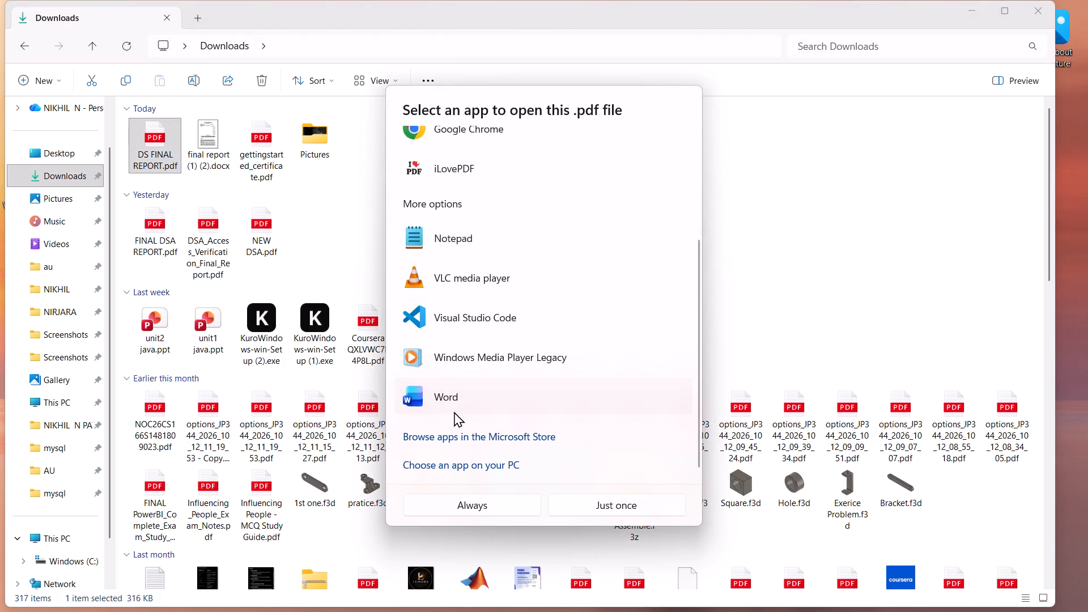
left_click(588, 510)
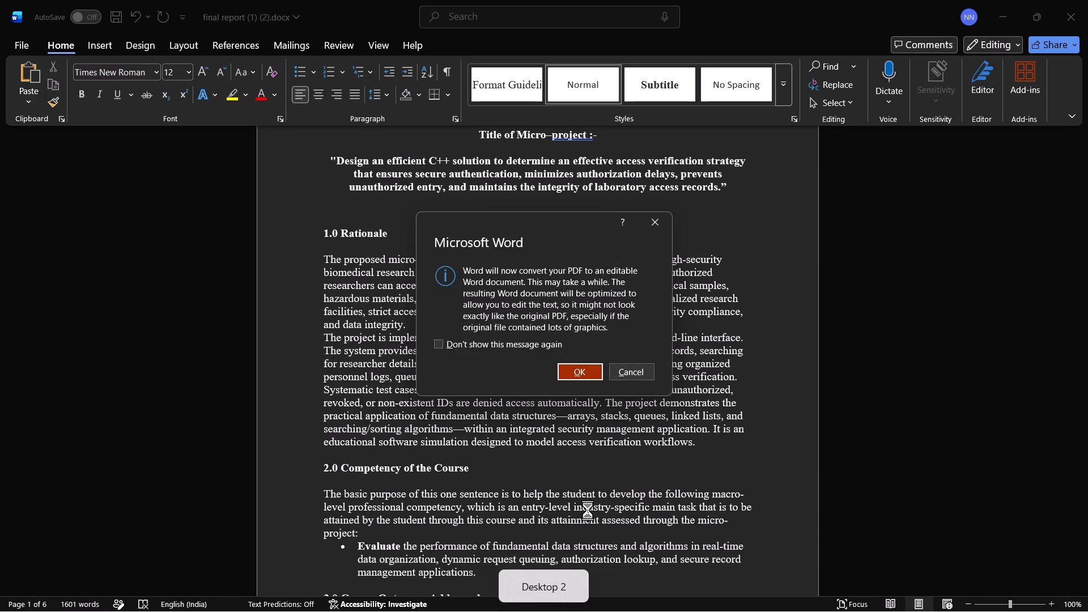
left_click(583, 376)
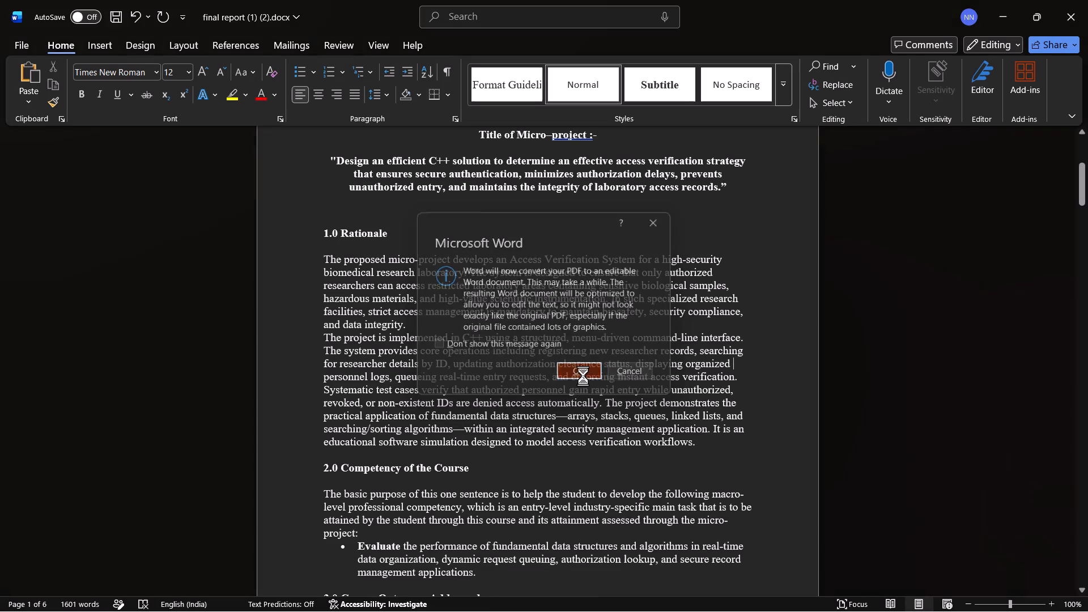
Enable editing for the DS FINAL REPORT.pdf document, accepting its conversion to editable Word text.
scroll(583, 376, "up", 2)
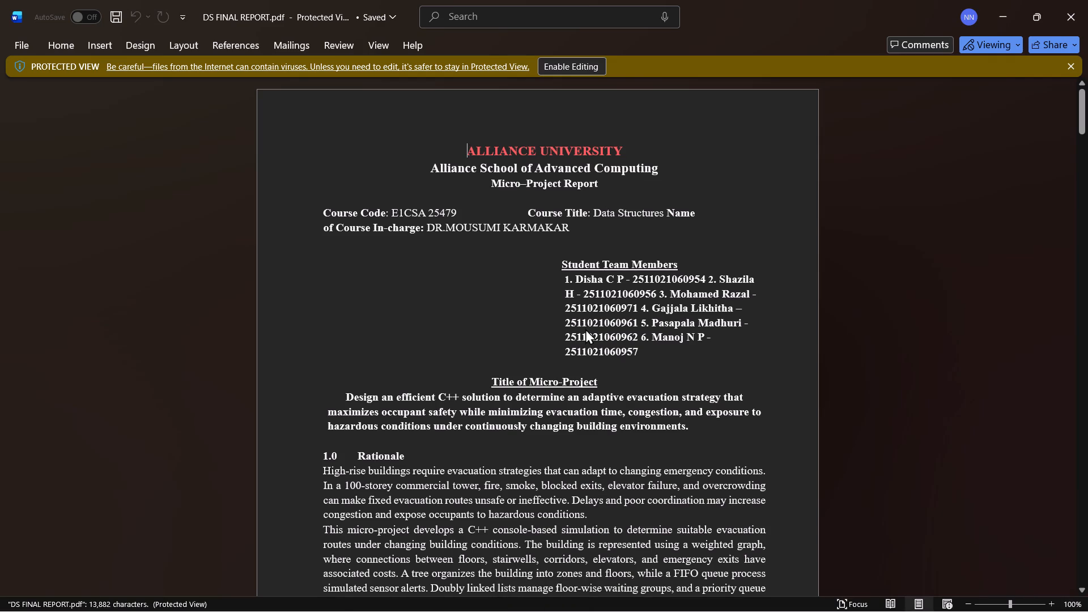
scroll(585, 329, "up", 2)
left_click(560, 74)
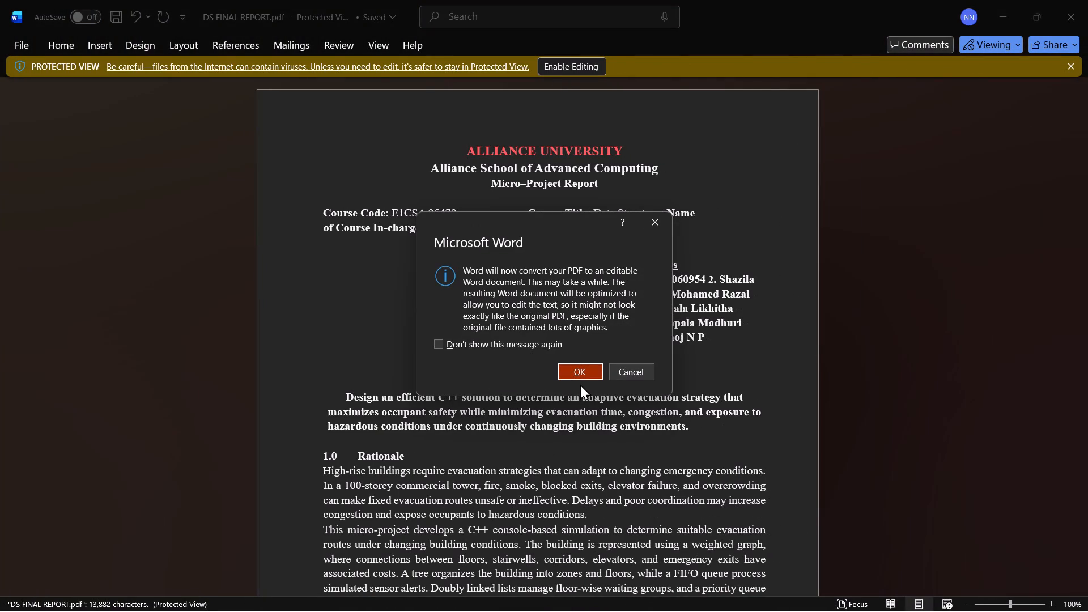
left_click(579, 375)
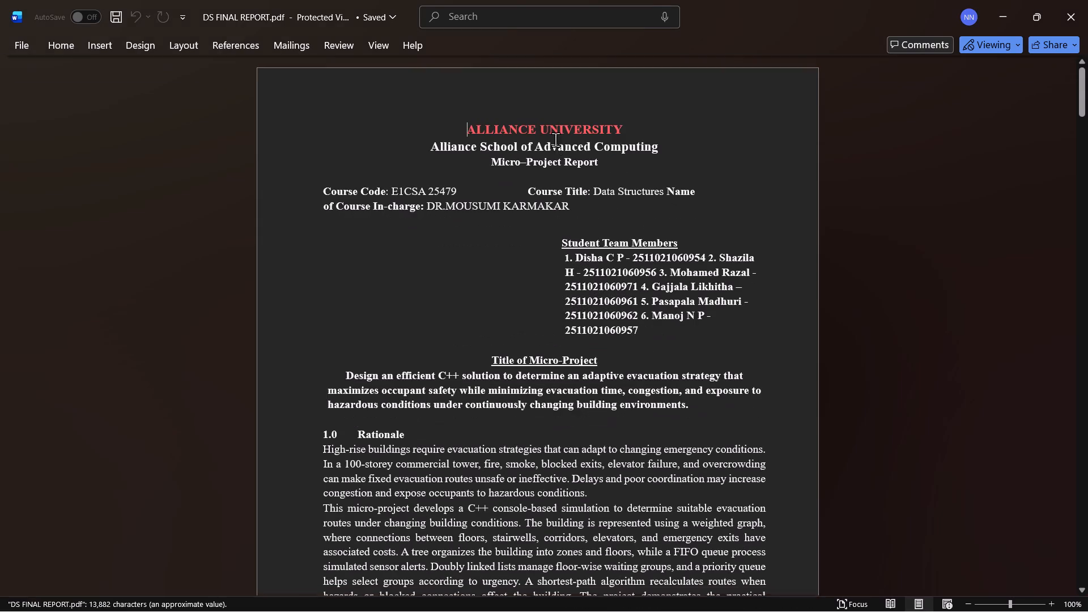
Compare the formatting of the micro-project title, Rationale text and section headings between DS FINAL REPORT.pdf and final report (1) (2).docx.
scroll(379, 308, "down", 3)
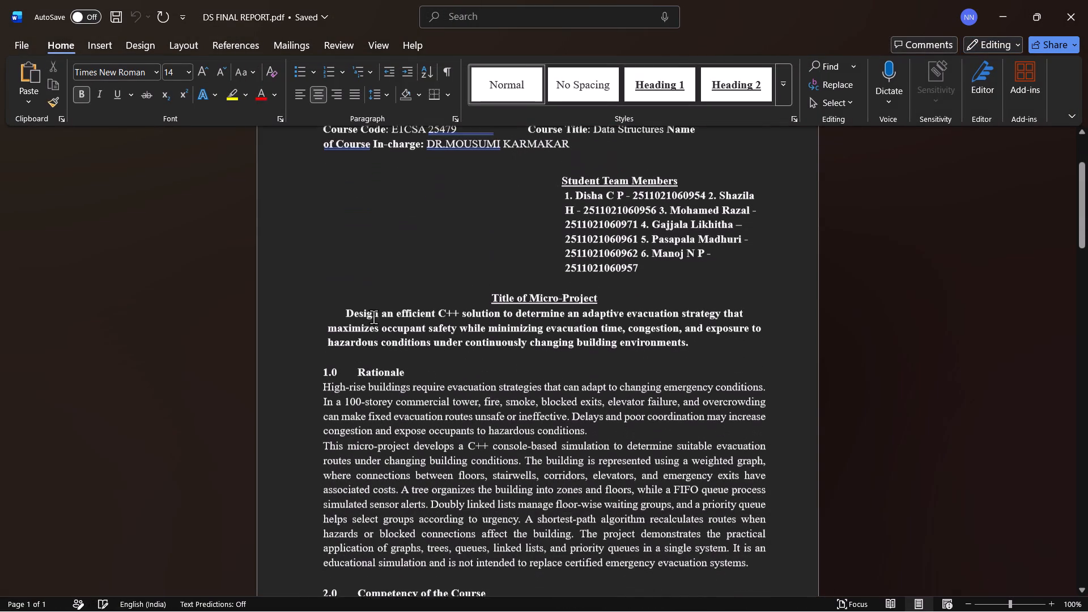
left_click_drag(322, 382, 615, 507)
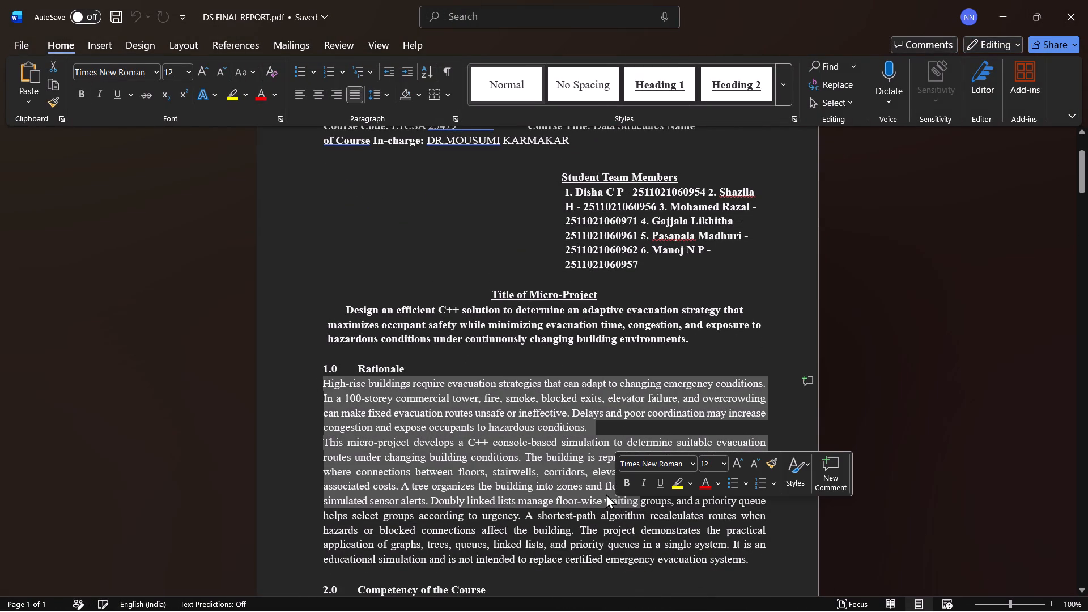
left_click(507, 285)
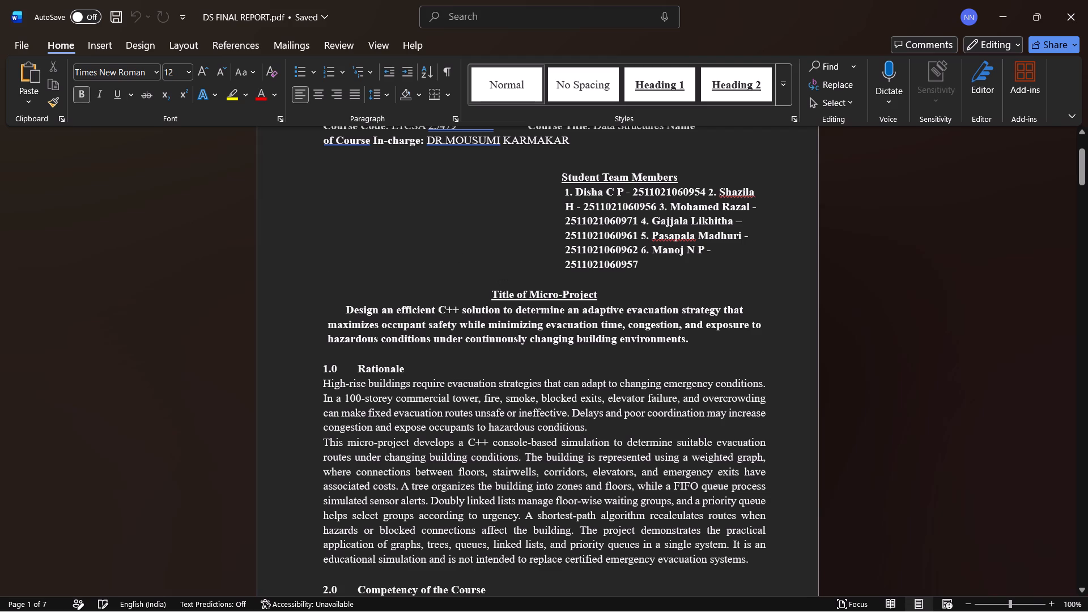
left_click_drag(479, 287, 589, 294)
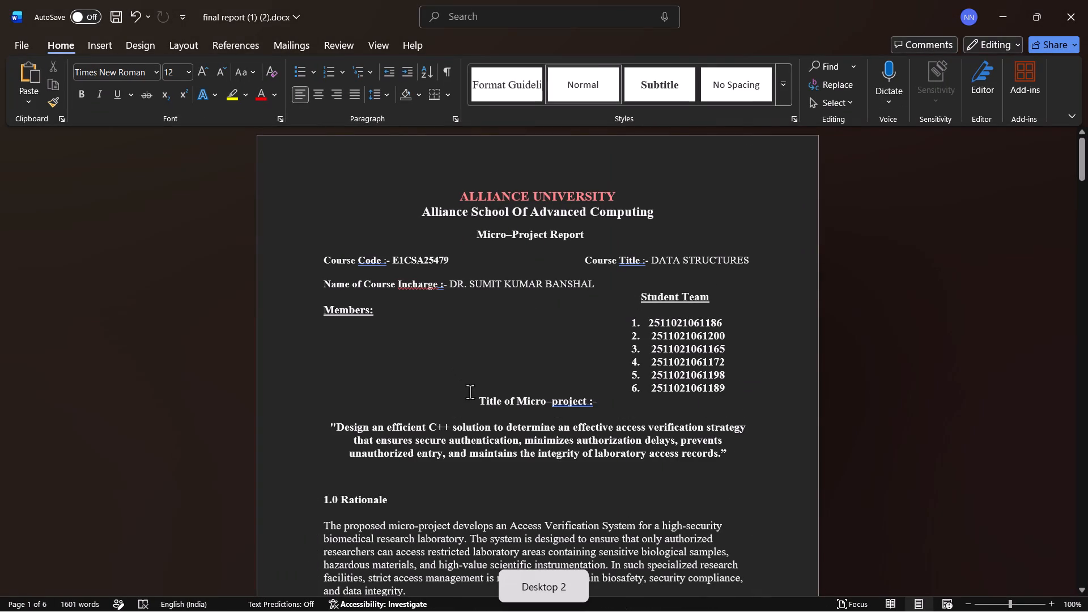
left_click_drag(473, 399, 610, 410)
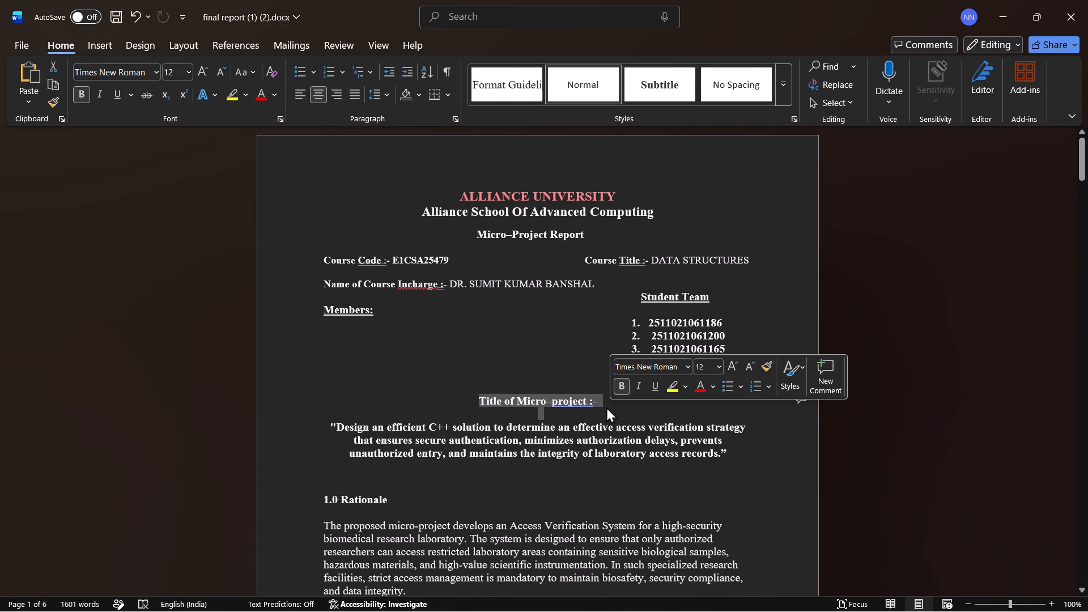
left_click(606, 406)
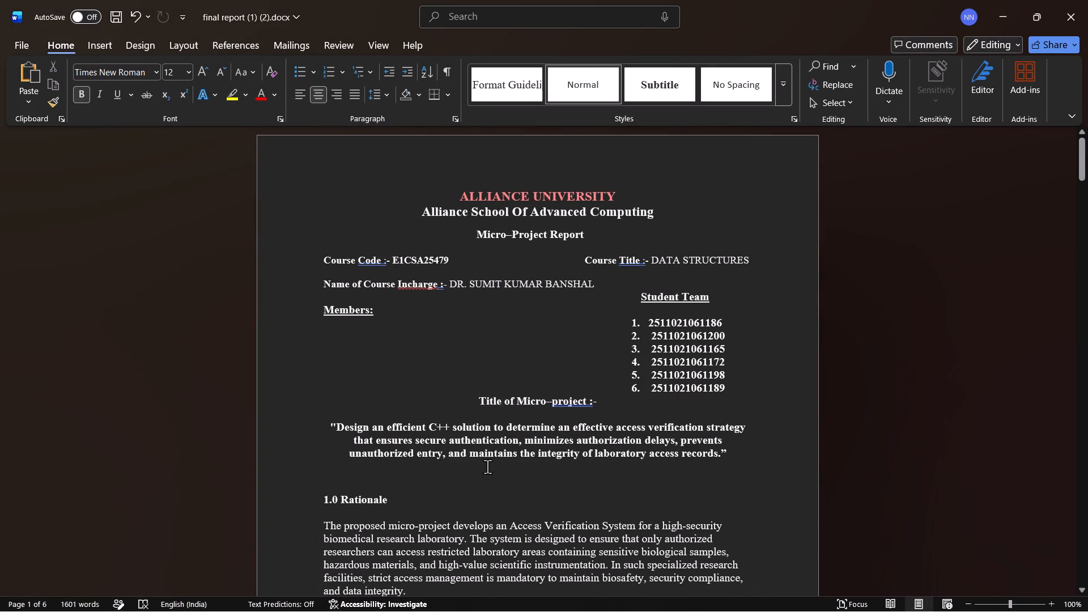
scroll(484, 469, "down", 3)
scroll(432, 448, "down", 6)
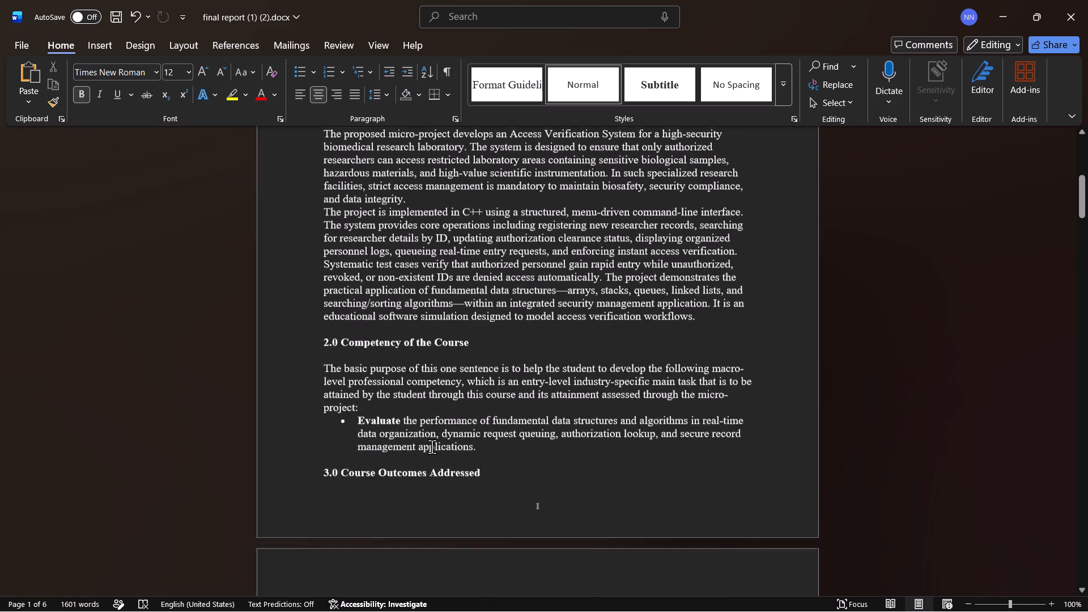
left_click_drag(321, 327, 468, 334)
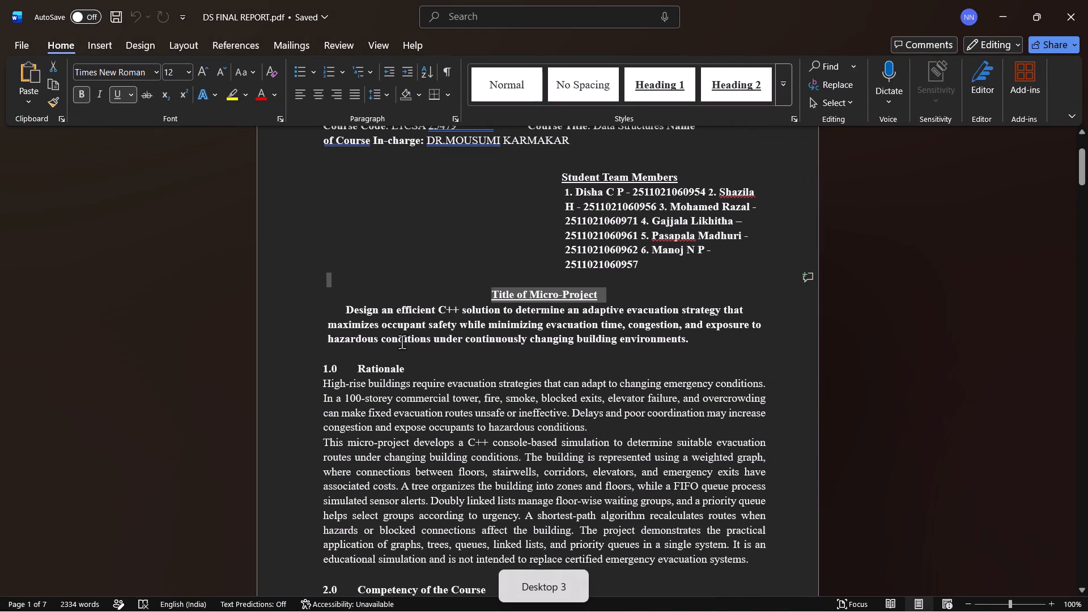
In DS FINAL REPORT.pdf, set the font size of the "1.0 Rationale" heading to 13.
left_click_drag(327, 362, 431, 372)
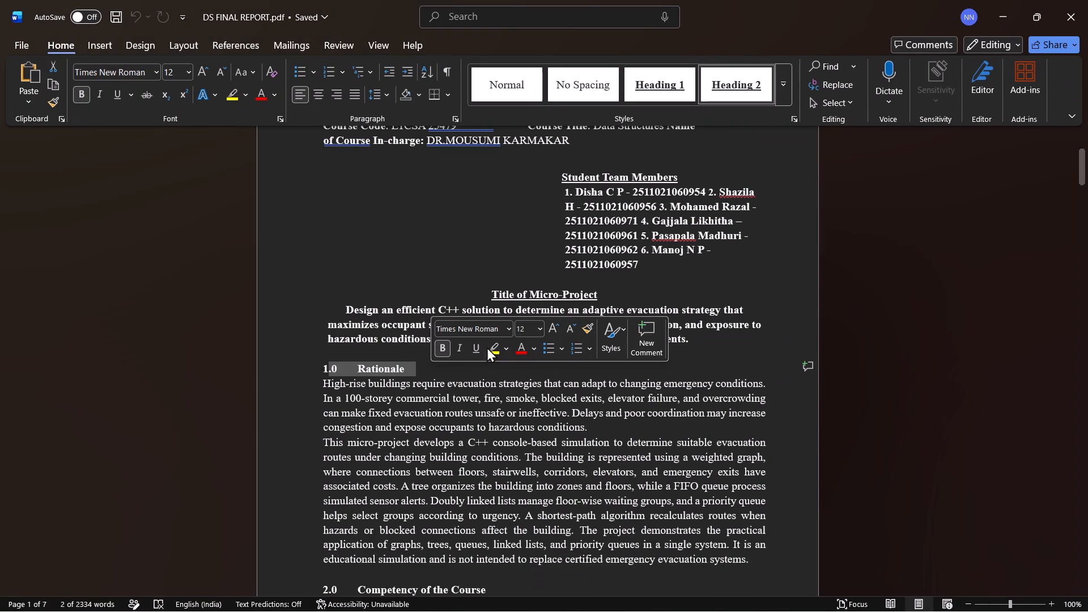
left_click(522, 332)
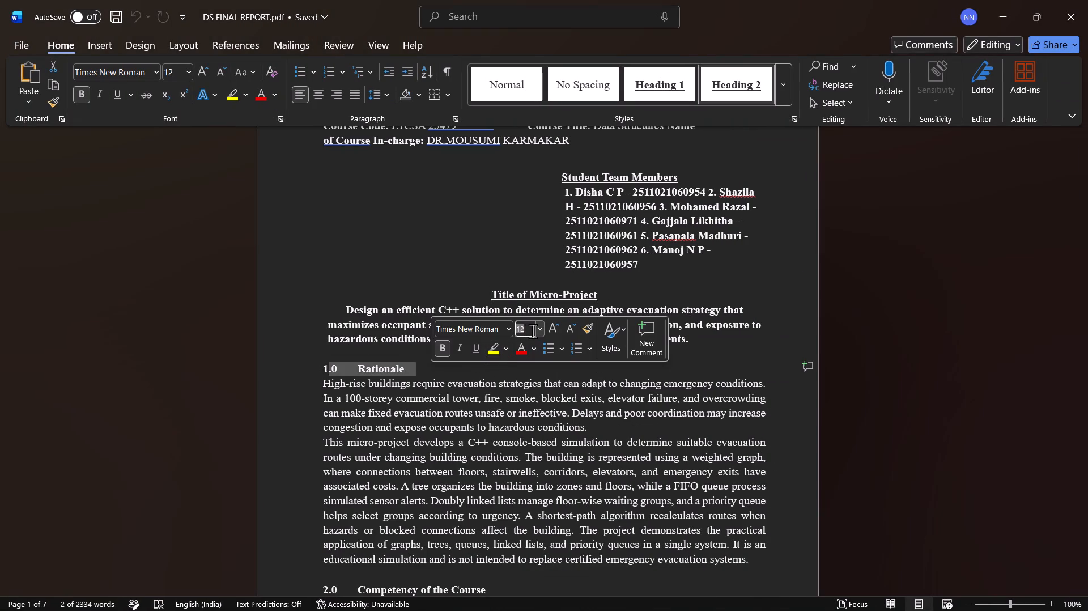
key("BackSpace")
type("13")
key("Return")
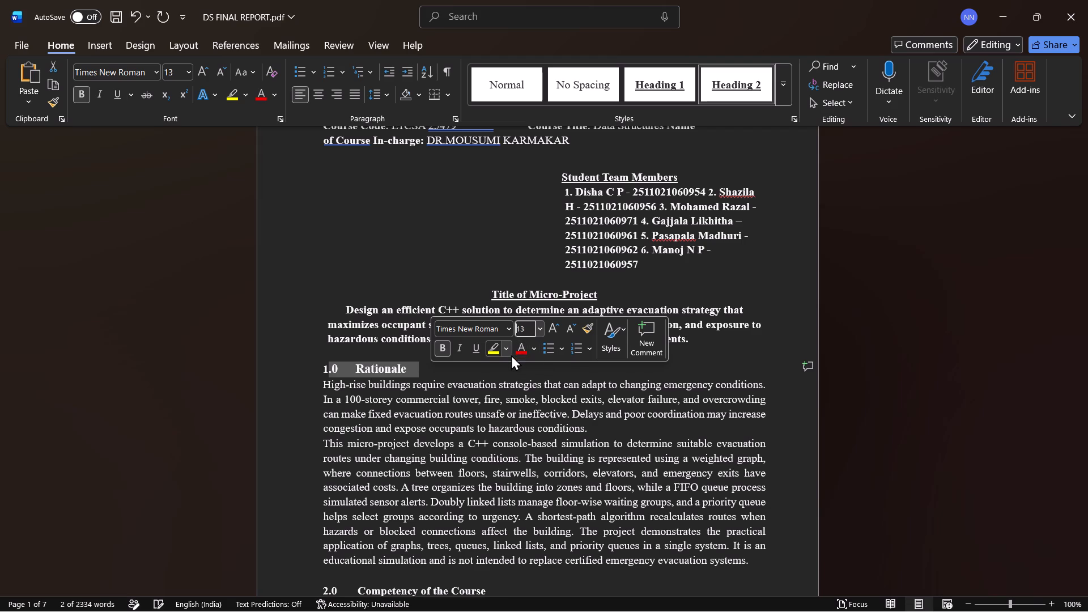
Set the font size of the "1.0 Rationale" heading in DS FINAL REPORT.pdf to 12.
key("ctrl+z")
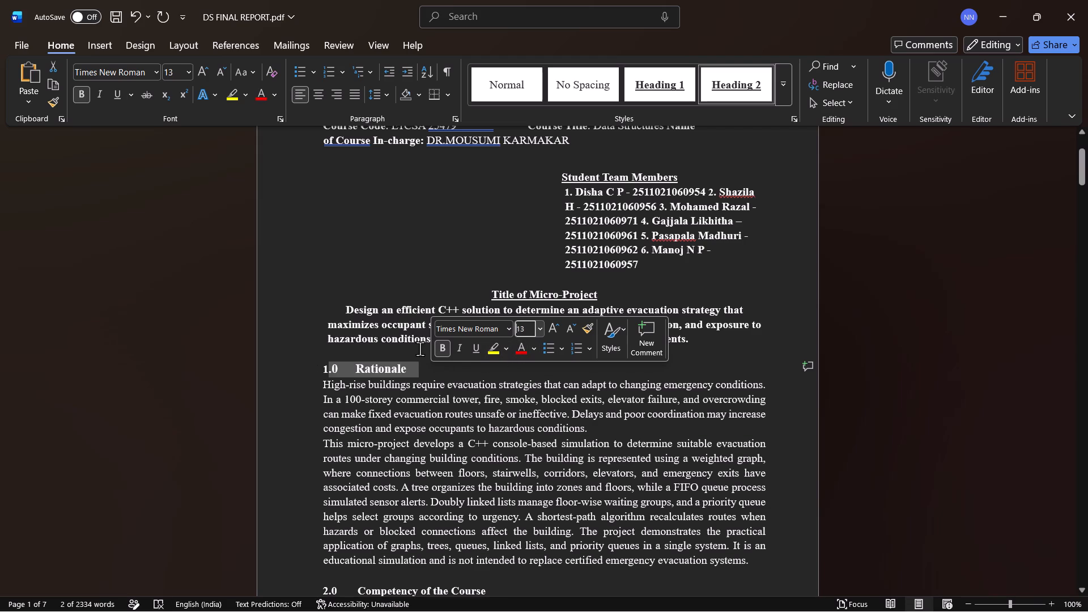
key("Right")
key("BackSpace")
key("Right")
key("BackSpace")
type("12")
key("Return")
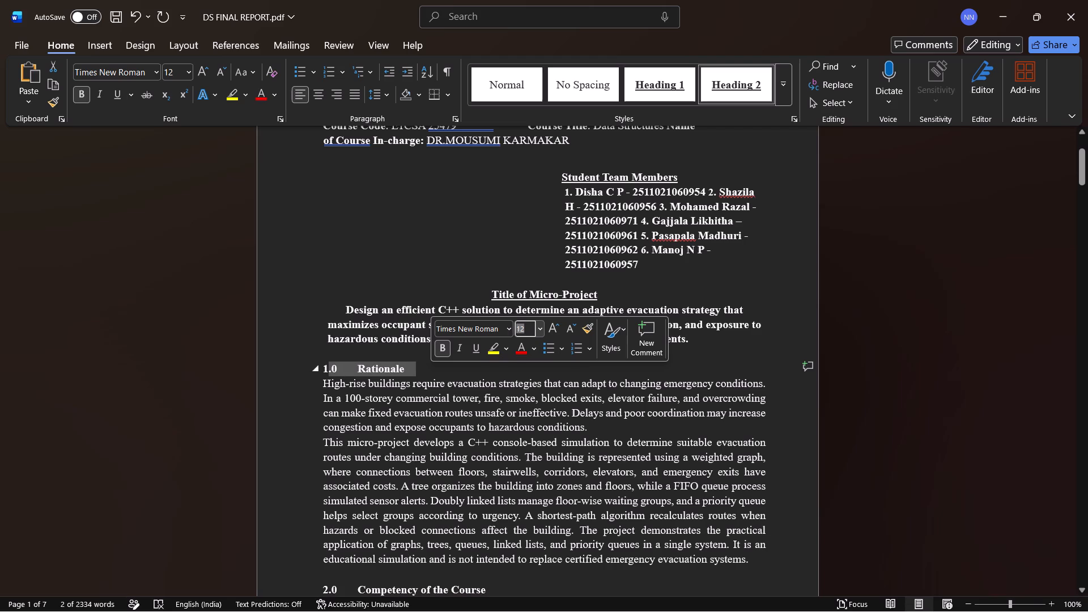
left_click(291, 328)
Compare the Competency and Course Outcomes sections of both reports, and examine Information Collection in final report (1) (2).docx.
scroll(385, 371, "down", 6)
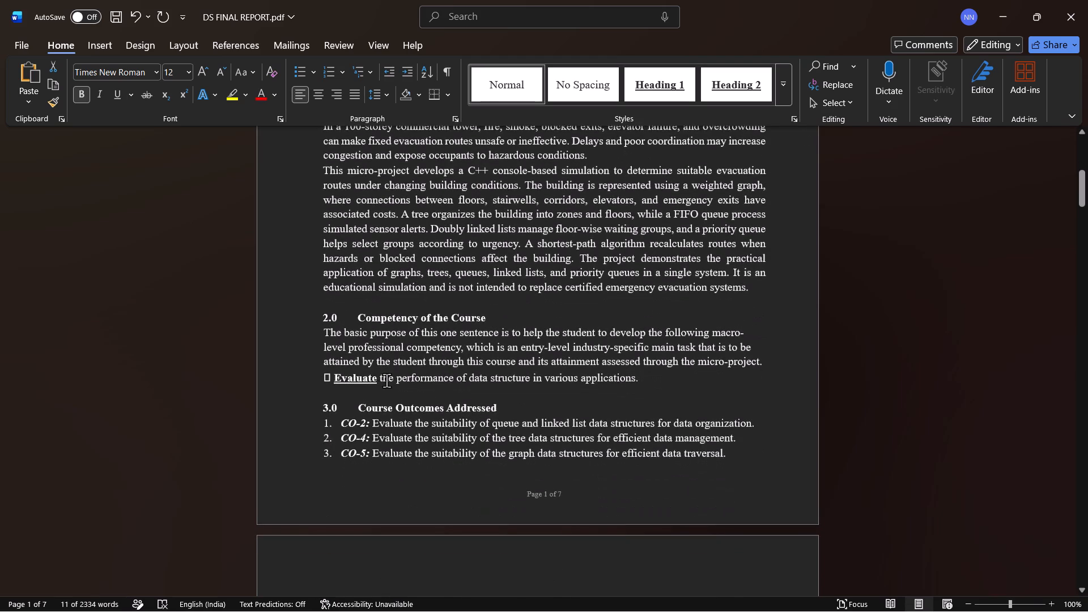
scroll(386, 380, "down", 2)
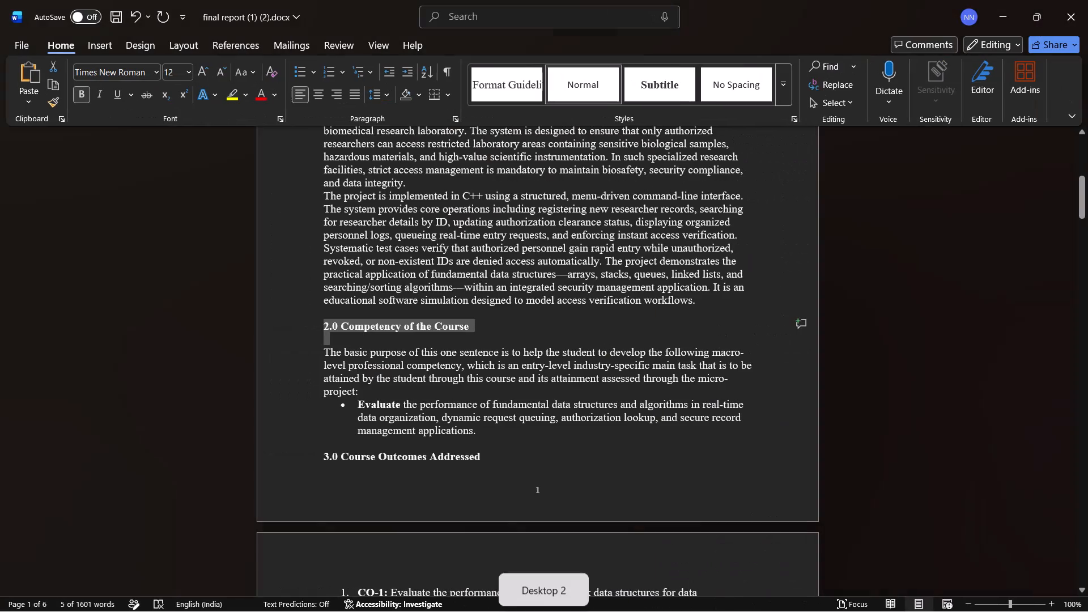
scroll(361, 359, "down", 2)
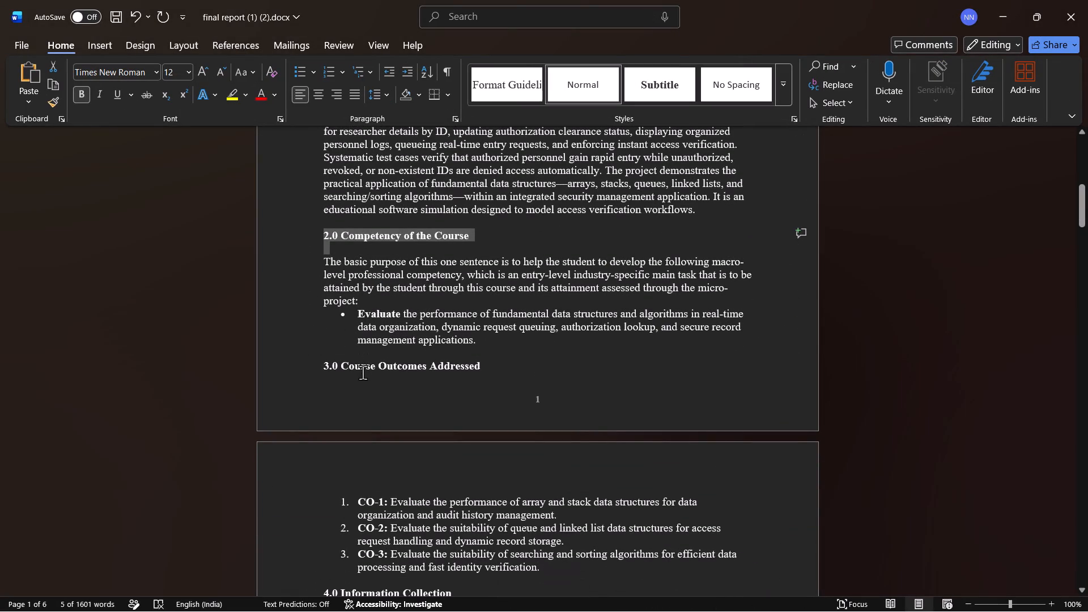
scroll(371, 378, "down", 2)
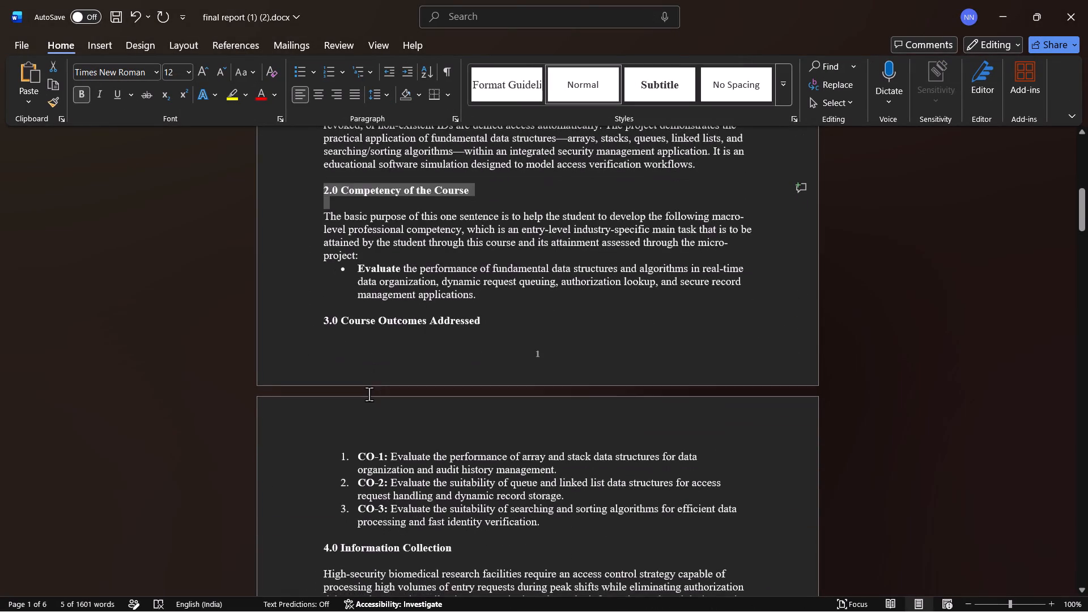
scroll(369, 397, "down", 4)
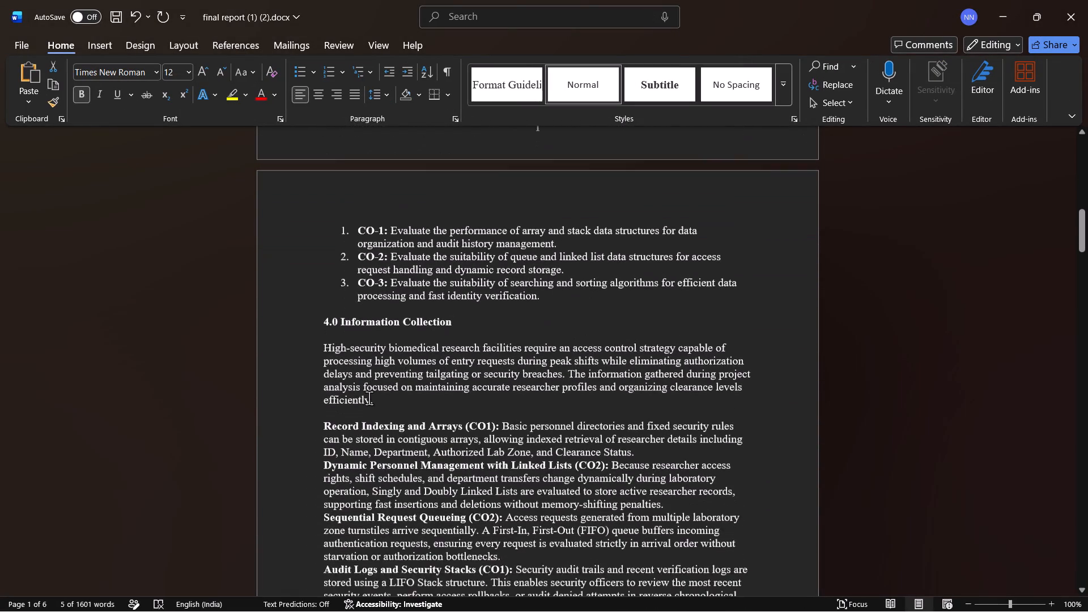
scroll(369, 398, "down", 2)
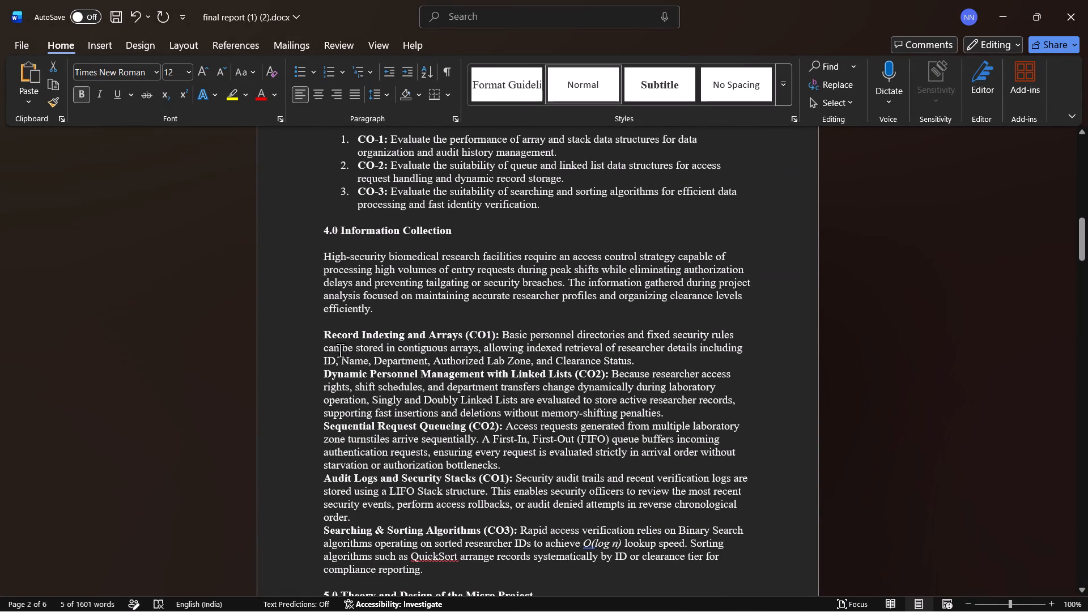
left_click_drag(321, 324, 498, 478)
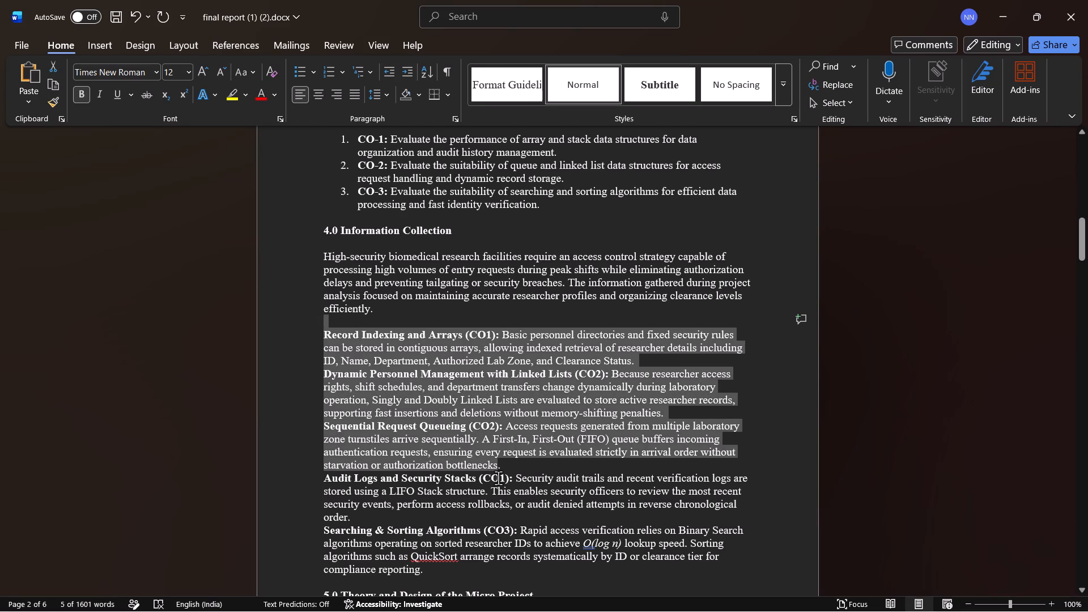
left_click_drag(498, 478, 474, 380)
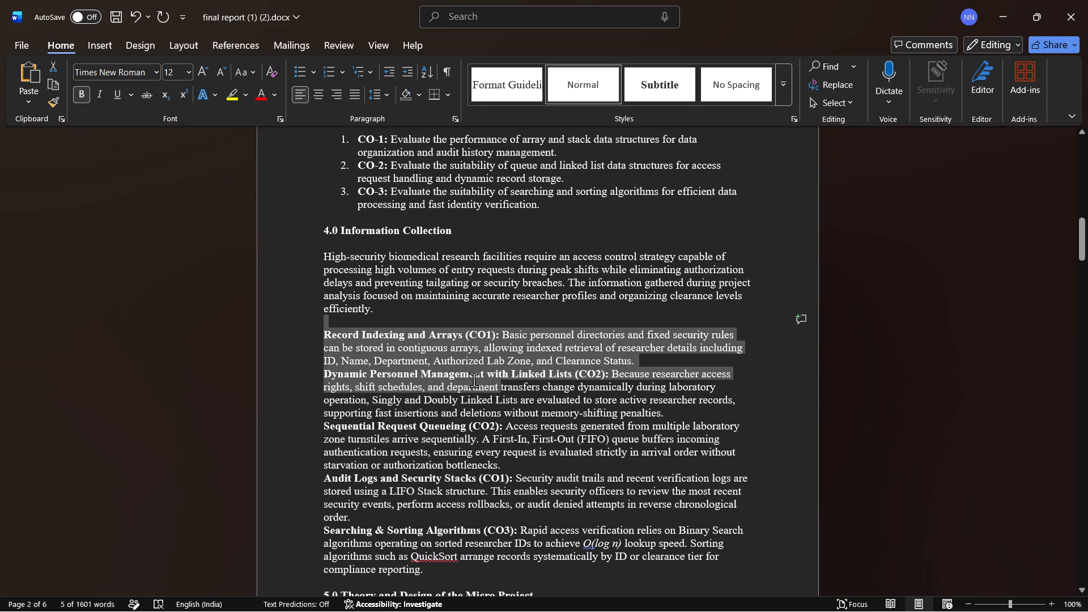
Separate the five labelled paragraphs under 4.0 Information Collection, from Record Indexing to Searching & Sorting Algorithms, with blank lines.
left_click_drag(474, 380, 499, 361)
left_click(499, 361)
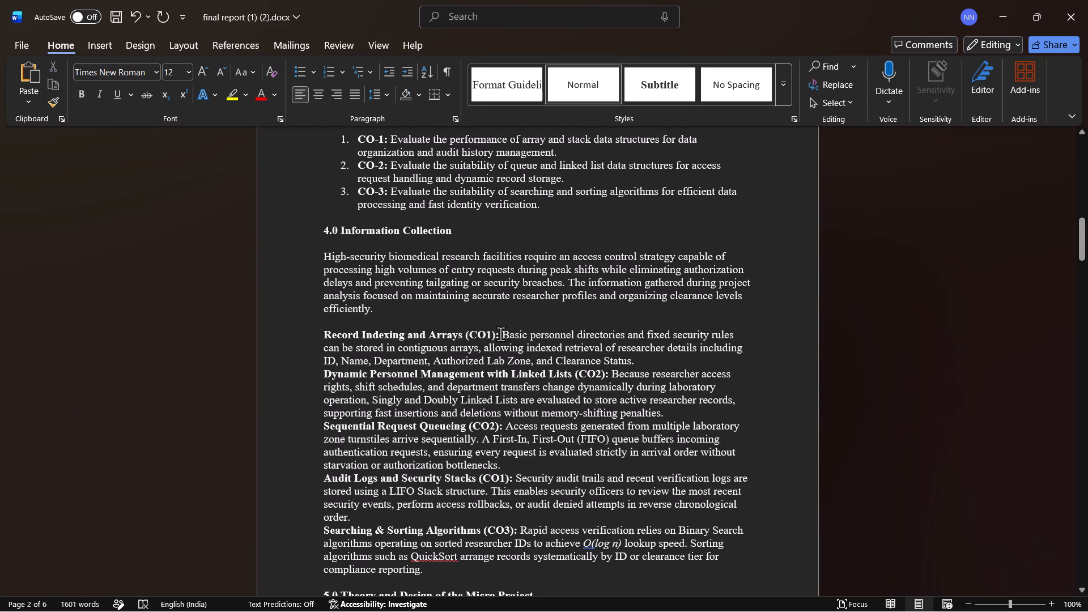
left_click(667, 368)
key("Return")
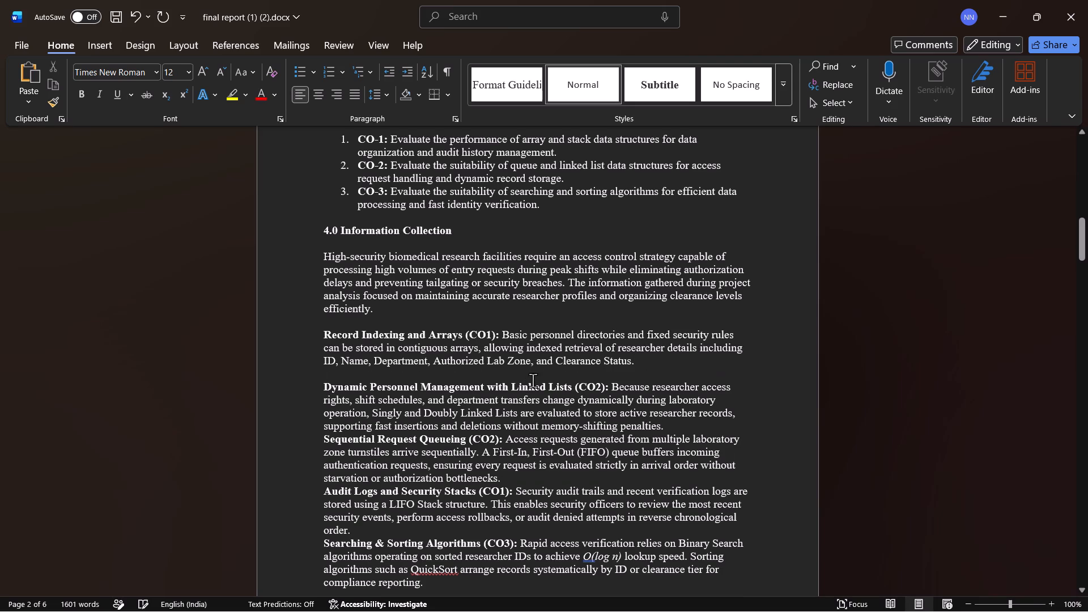
left_click(685, 429)
key("Return")
left_click(546, 483)
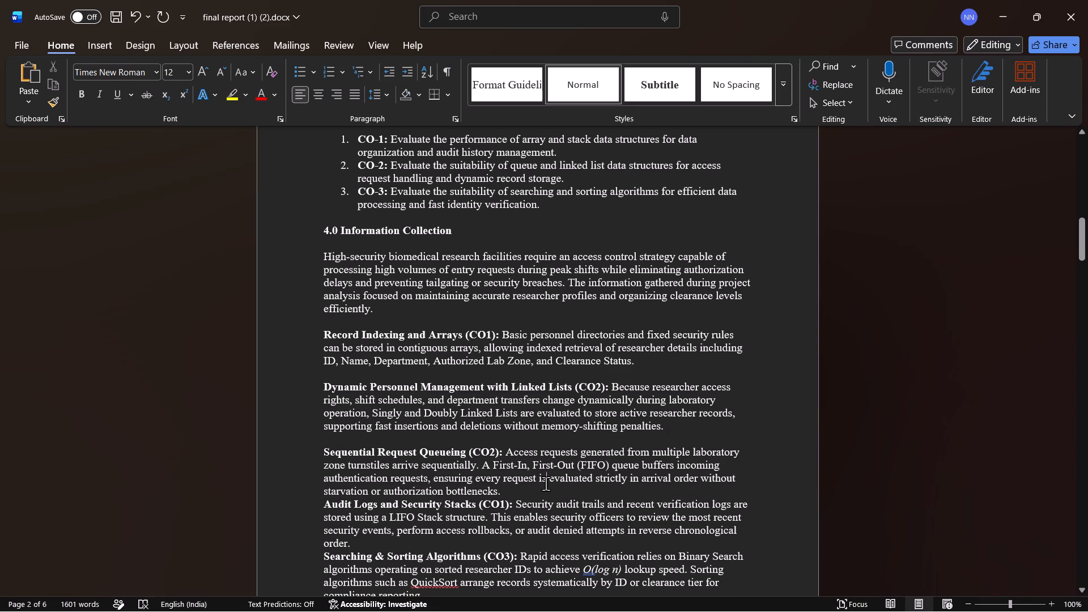
key("Return")
key("ctrl+z")
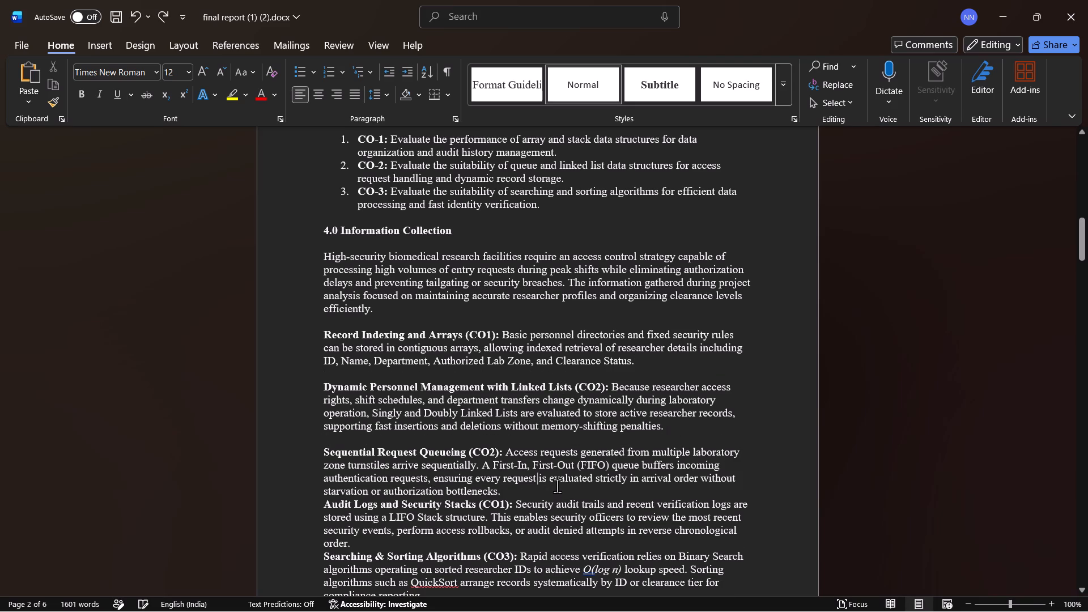
left_click(557, 486)
key("Return")
scroll(552, 491, "down", 1)
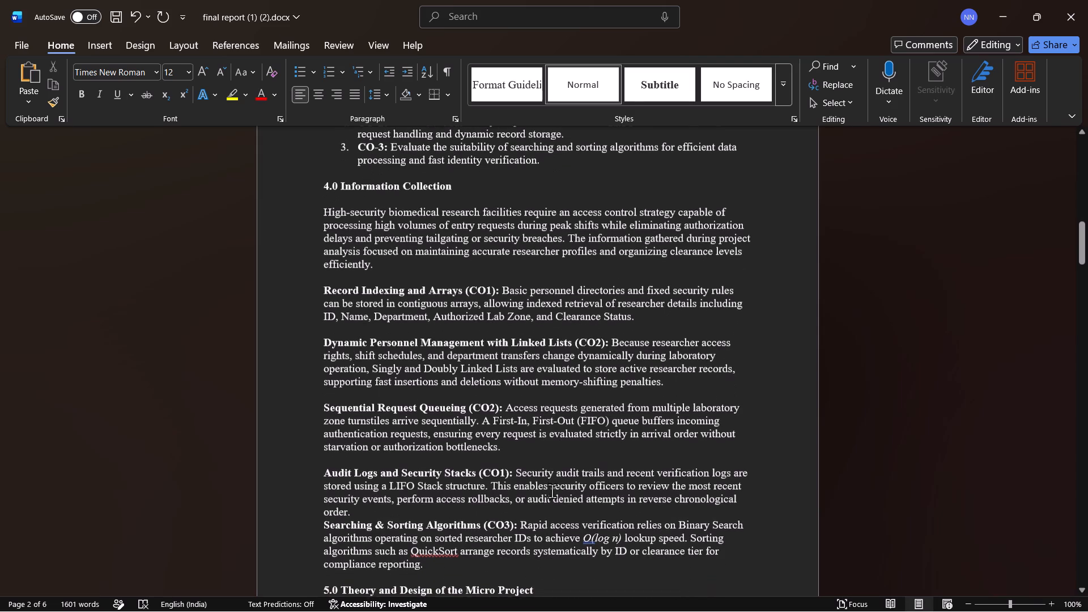
left_click(447, 507)
key("Return")
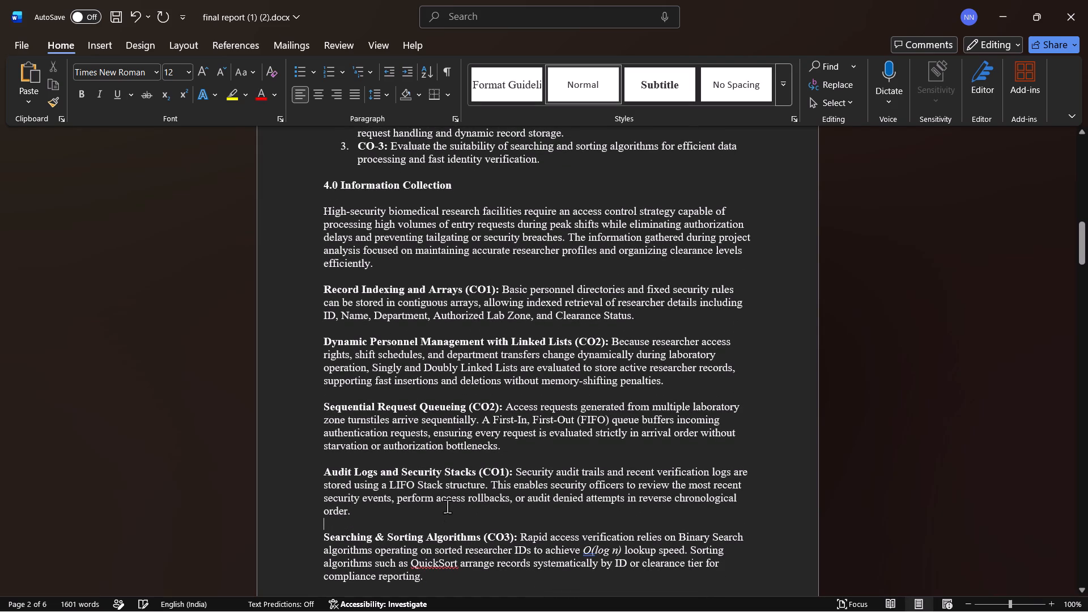
Add unbulleted blank lines after the Authorization Status bullet, before the "B. FIFO Queue for Entry Processing" heading.
scroll(482, 508, "down", 2)
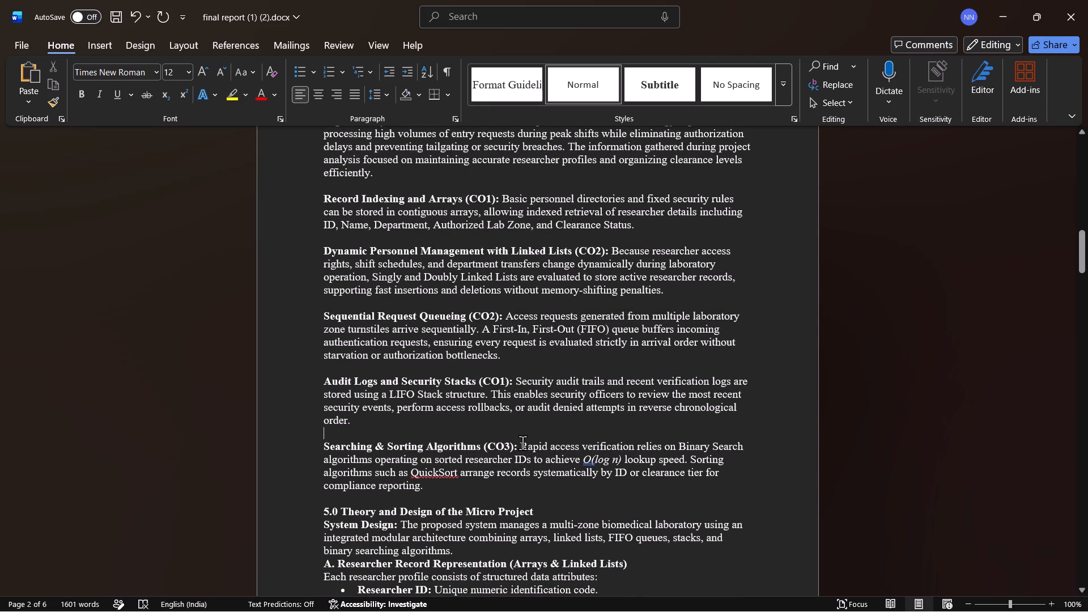
left_click_drag(522, 443, 542, 488)
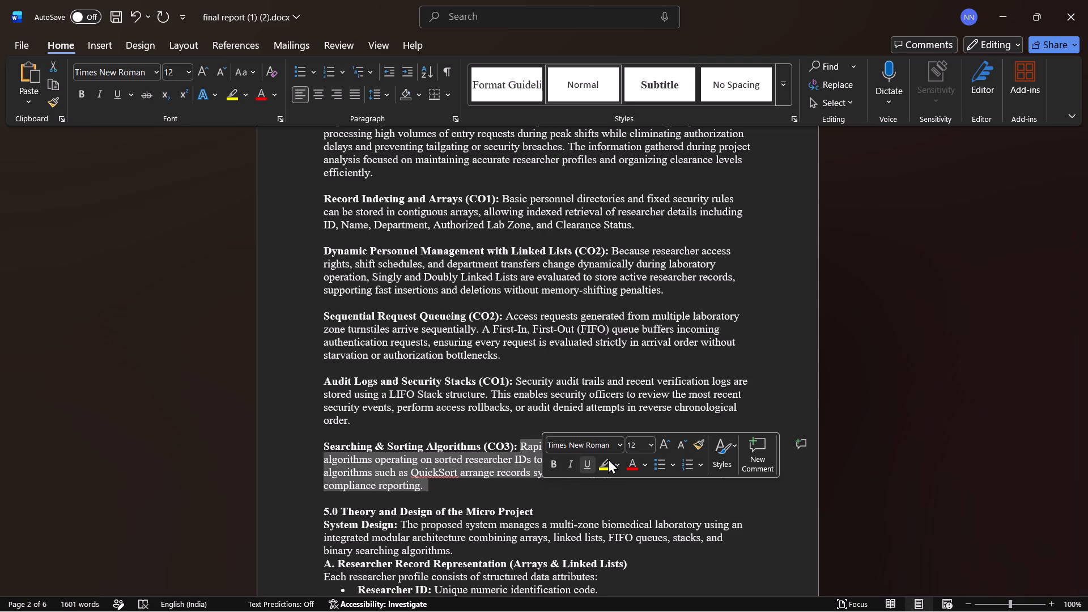
left_click(479, 487)
scroll(478, 488, "down", 6)
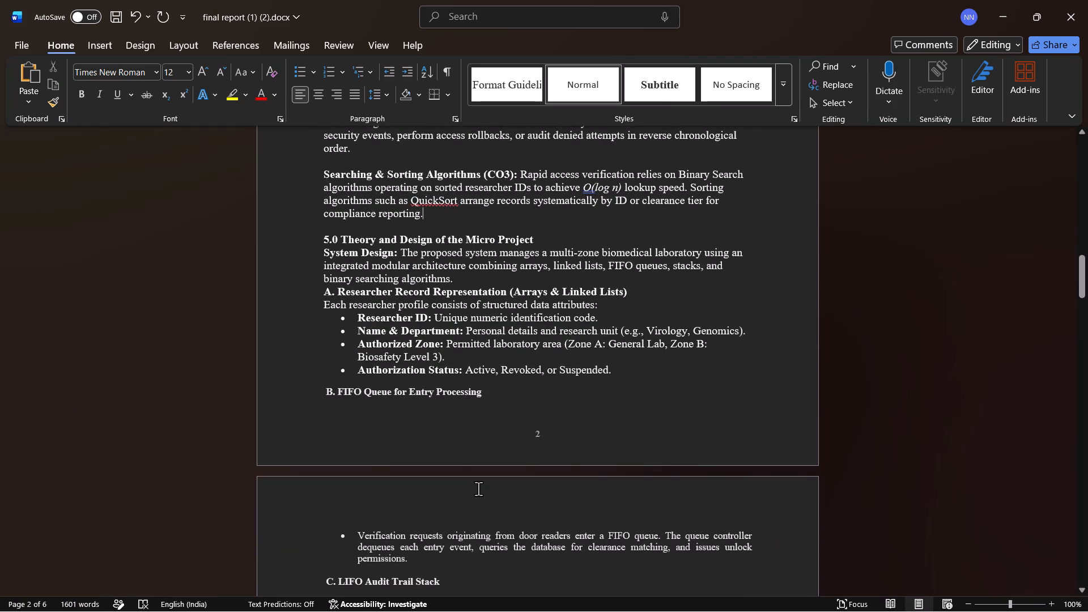
left_click(642, 383)
left_click(626, 381)
left_click(627, 364)
key("Return")
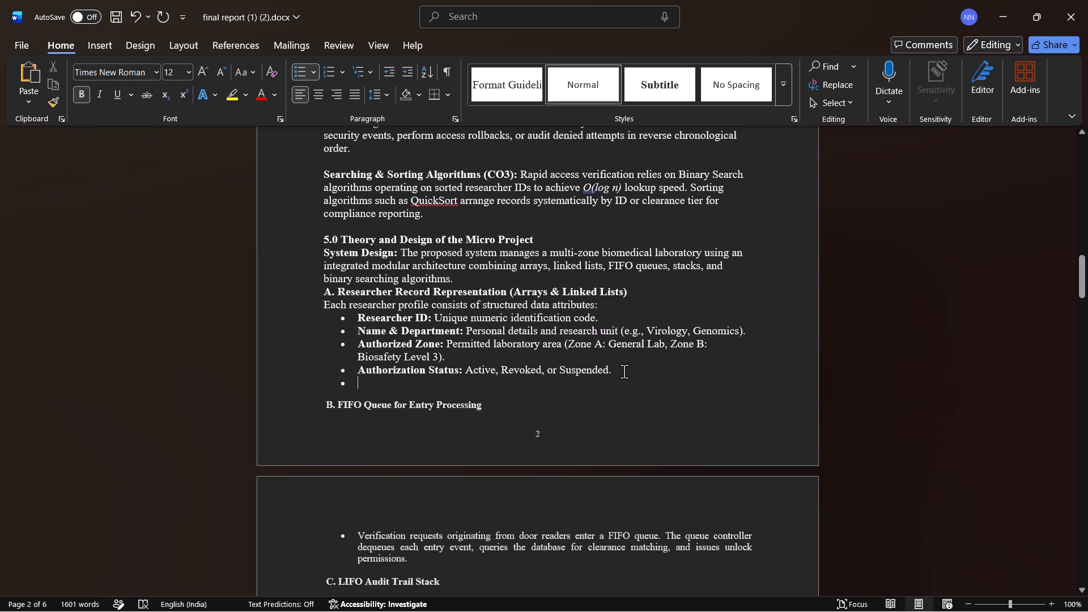
key("BackSpace")
key("Return")
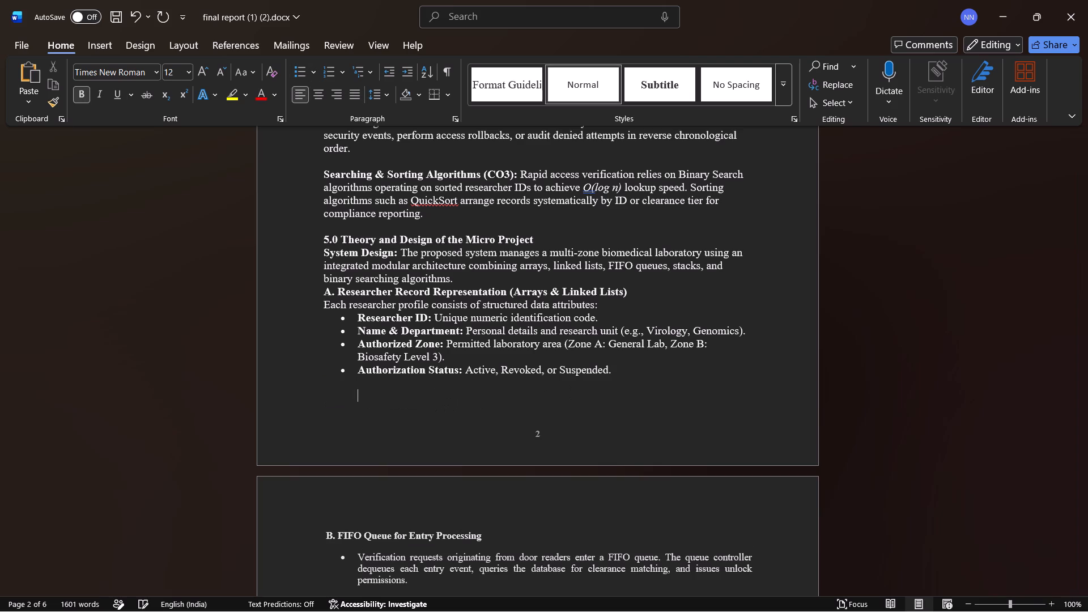
Examine the layout and spacing from subsection B of 5.0 through 6.0 Methodology Followed and the 7.0 Outputs heading.
scroll(370, 434, "down", 5)
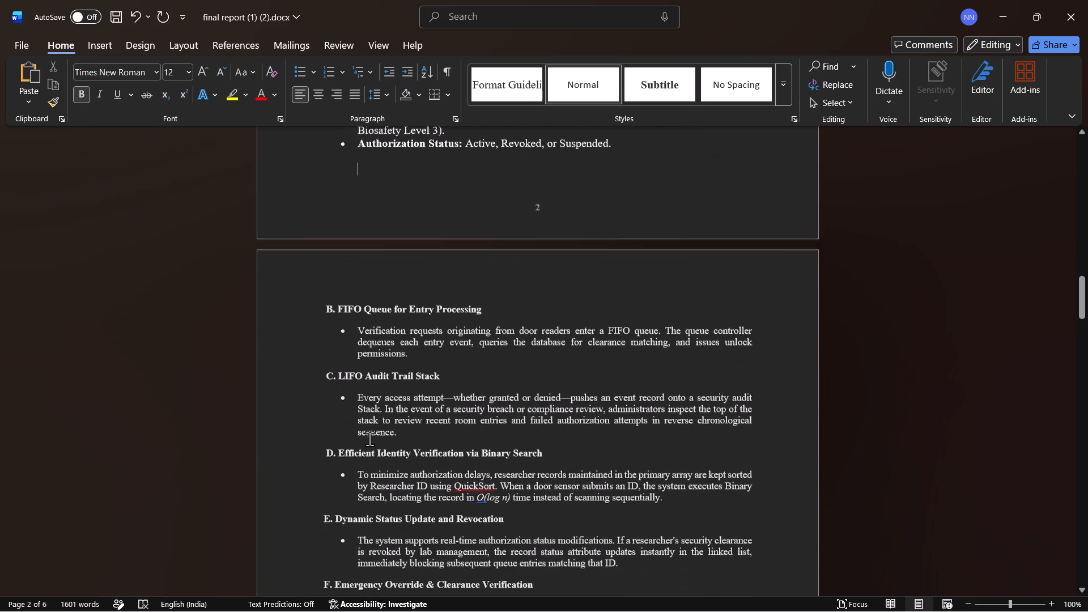
scroll(369, 439, "down", 7)
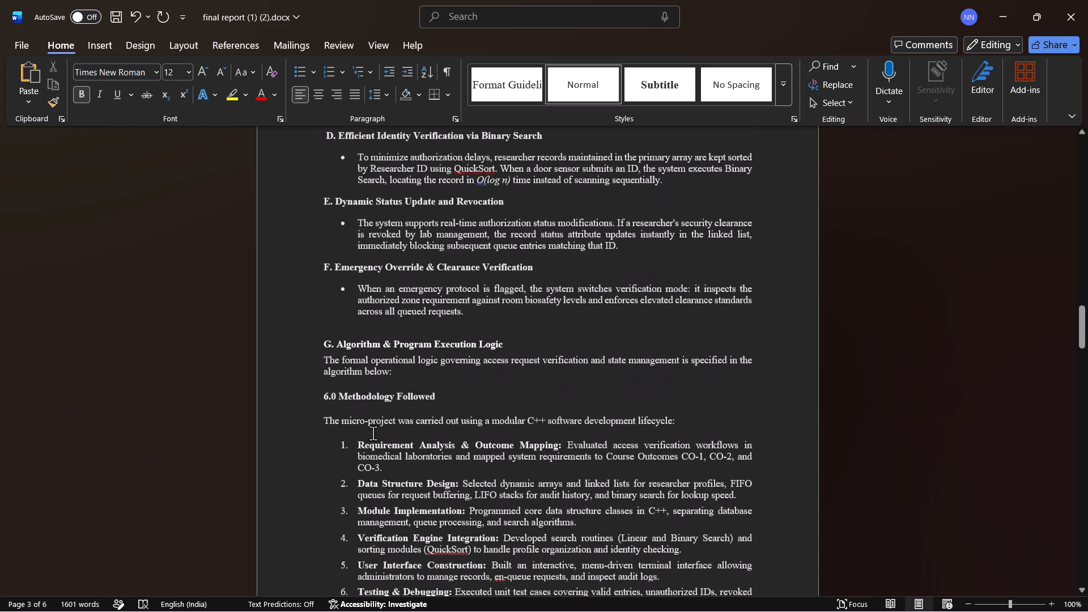
scroll(373, 433, "down", 5)
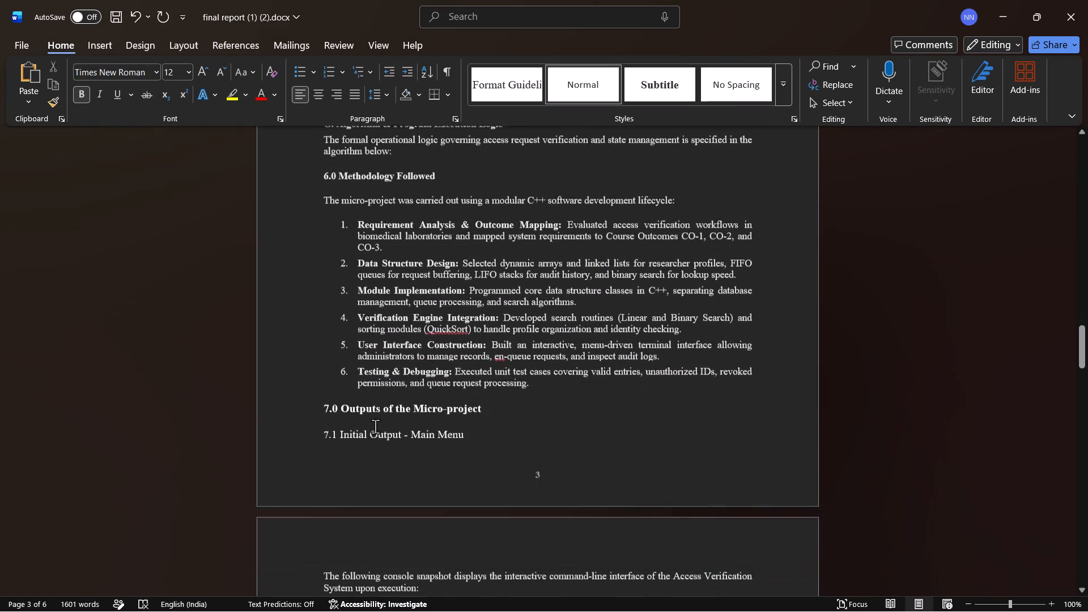
left_click_drag(323, 402, 502, 414)
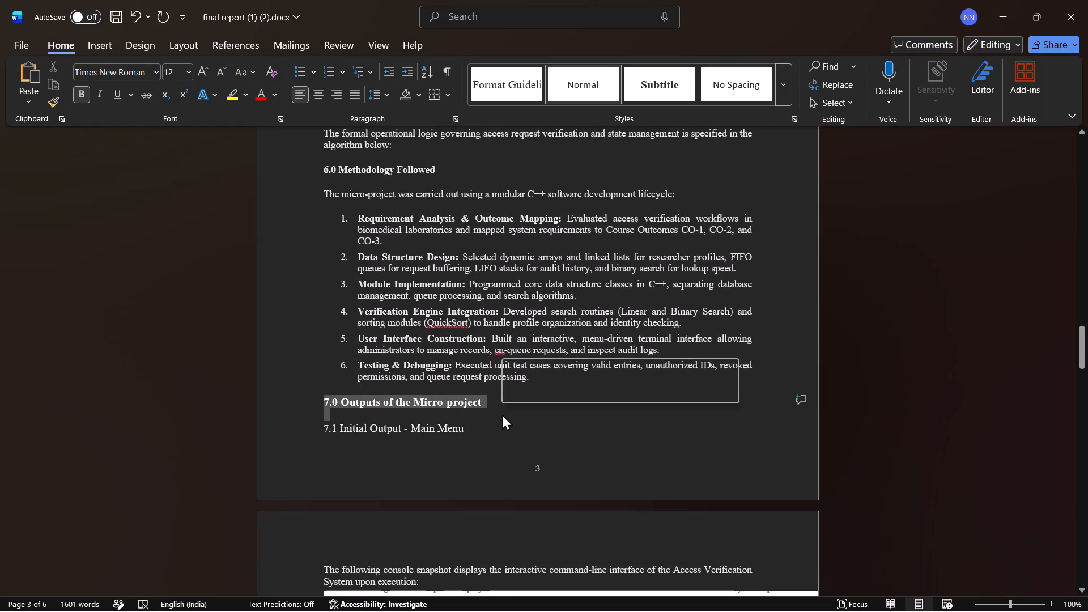
left_click(508, 414)
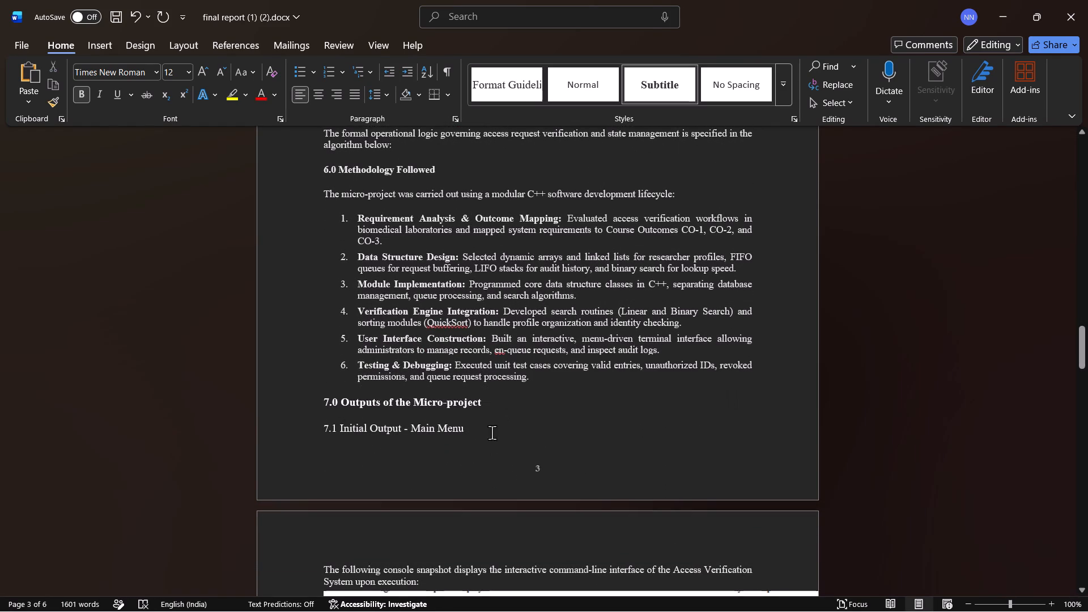
Resize the Figure 1 console screenshot, making it slightly taller and narrowing it to fit within the page's text margins.
scroll(492, 445, "down", 6)
left_click(481, 411)
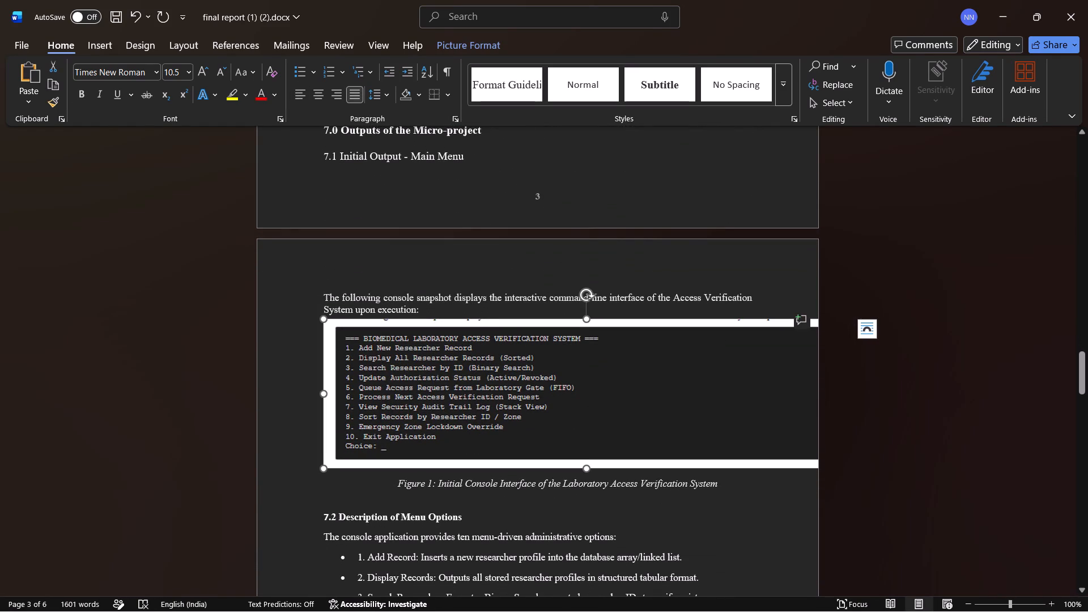
left_click_drag(440, 396, 421, 402)
left_click_drag(811, 320, 780, 331)
left_click_drag(585, 319, 583, 315)
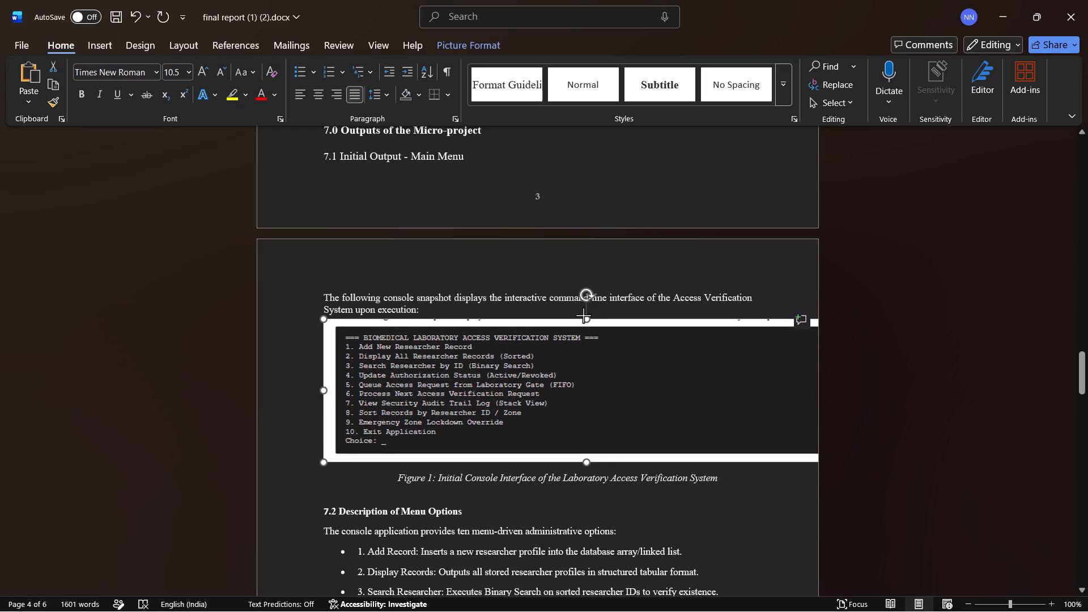
left_click_drag(583, 315, 586, 299)
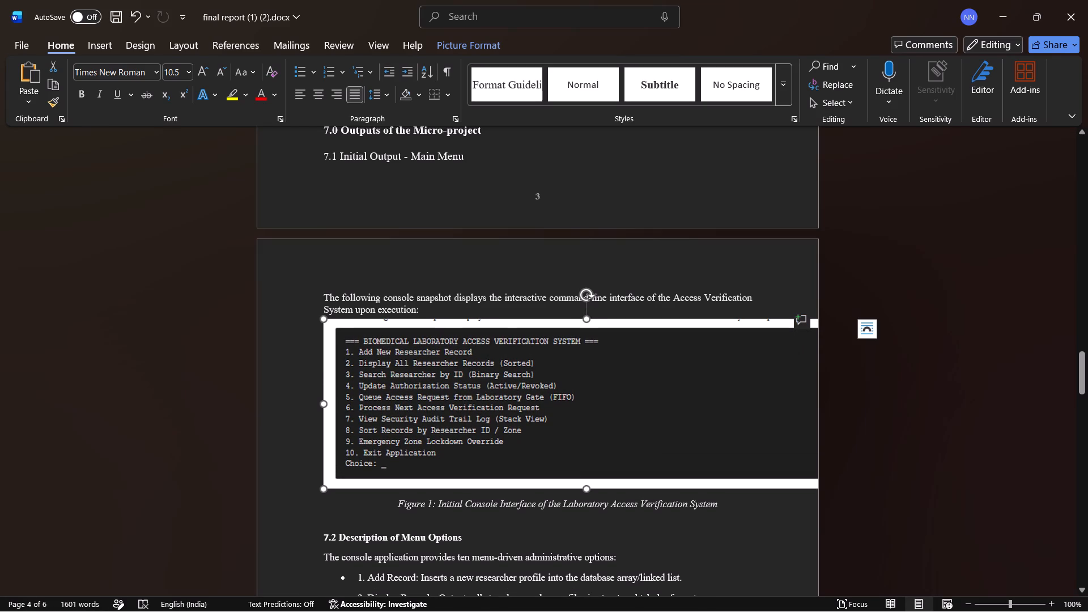
left_click_drag(321, 401, 419, 410)
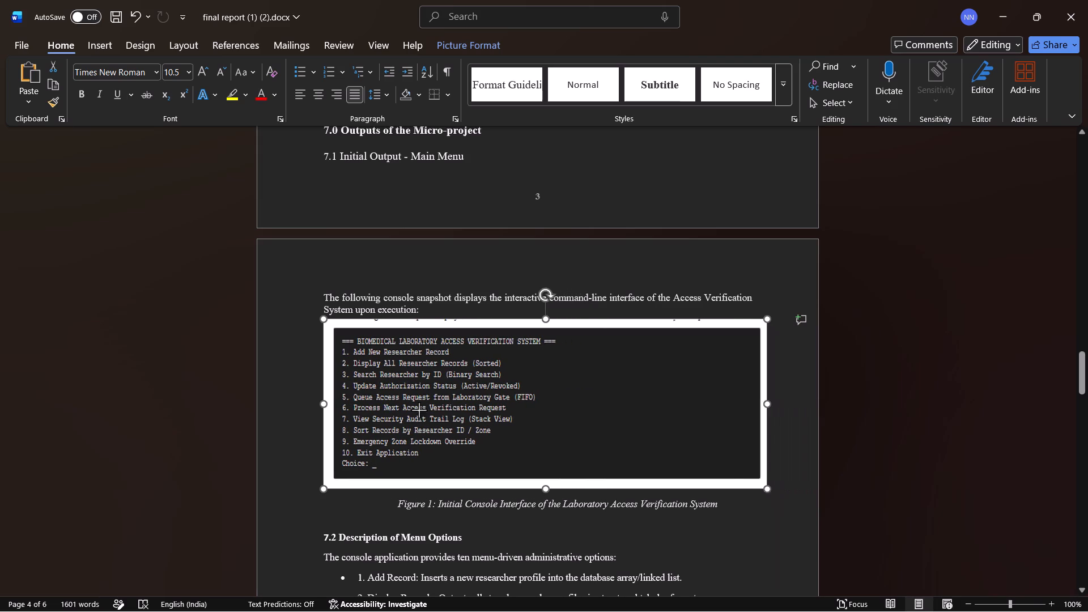
left_click_drag(419, 410, 430, 411)
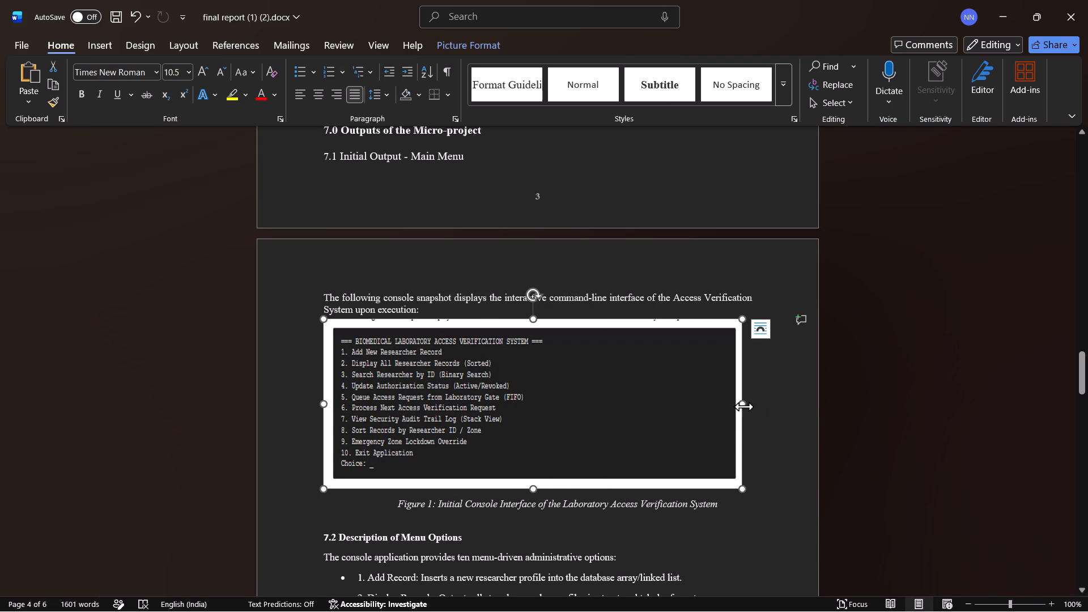
left_click_drag(743, 406, 698, 441)
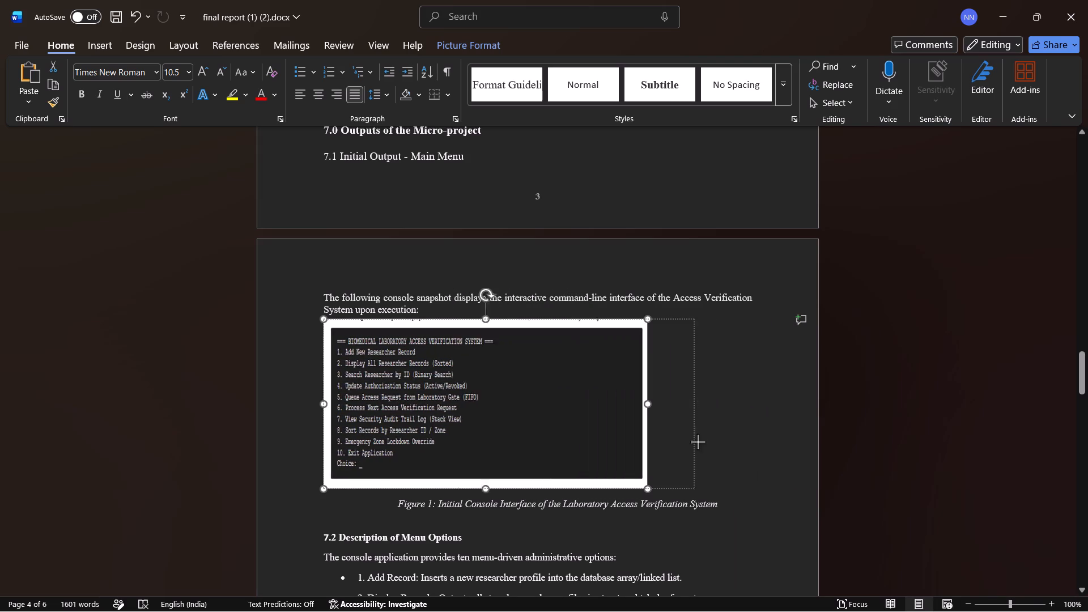
left_click_drag(698, 441, 710, 441)
left_click(518, 424)
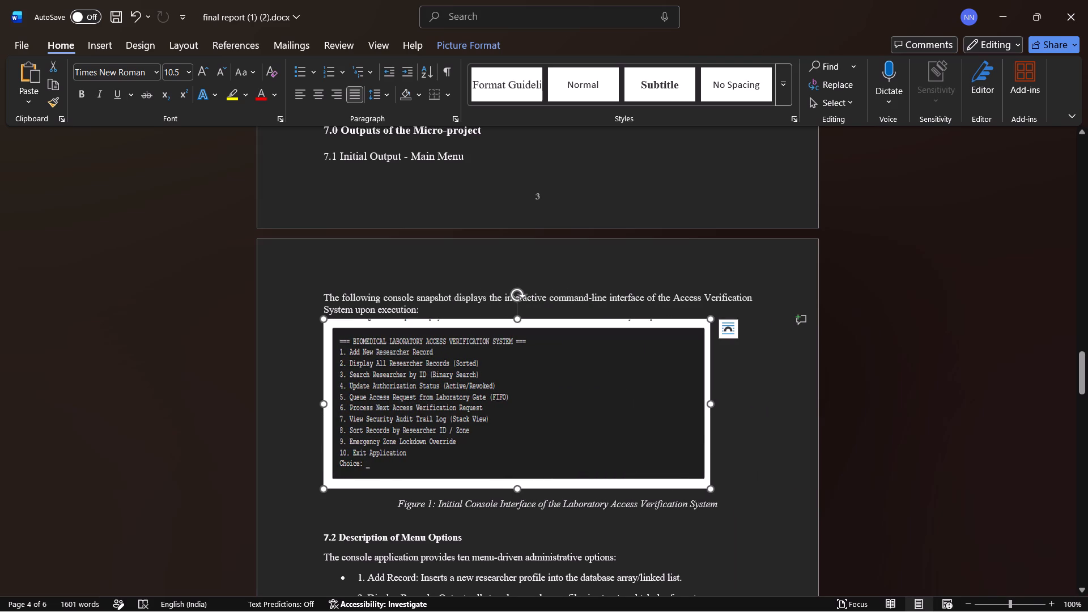
left_click(483, 379)
left_click(495, 337)
Reduce the height of the Figure 1 console screenshot by about a third, keeping its width.
left_click_drag(517, 486, 517, 511)
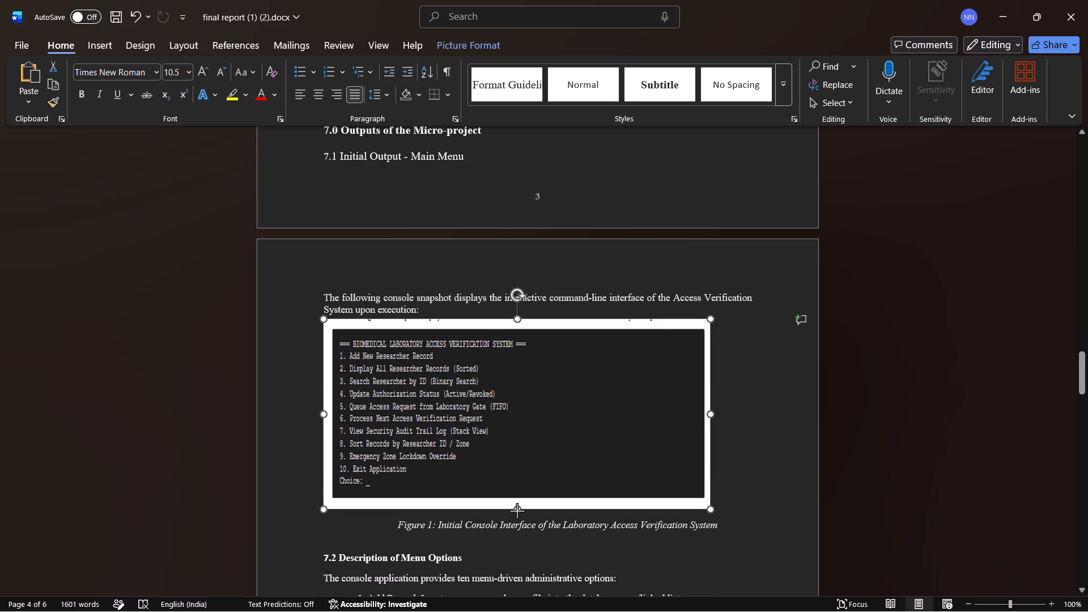
left_click_drag(517, 511, 513, 411)
scroll(690, 460, "up", 7, "ctrl")
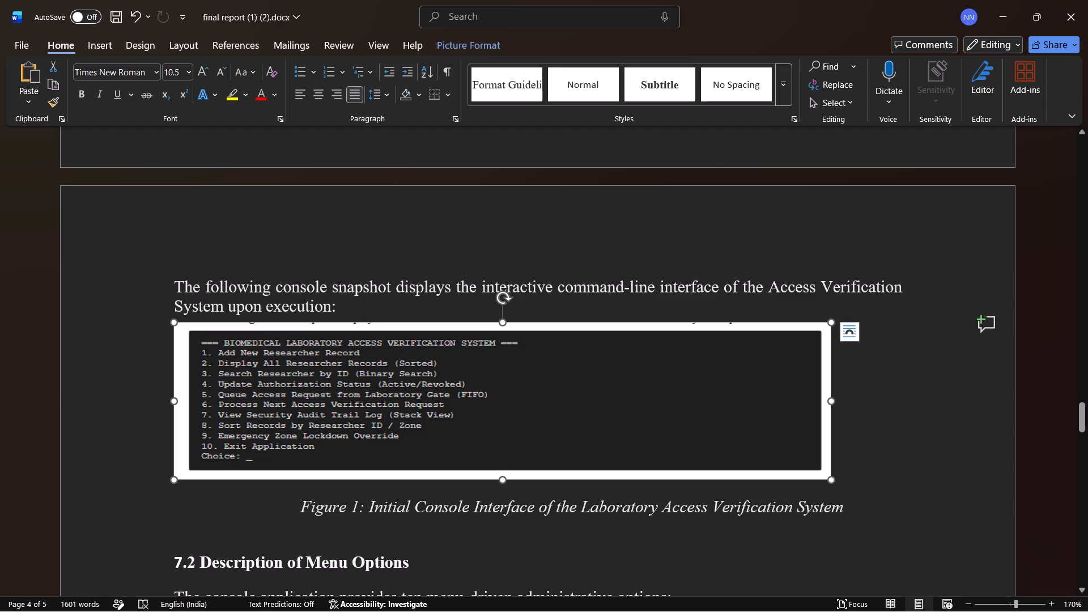
left_click_drag(503, 480, 505, 512)
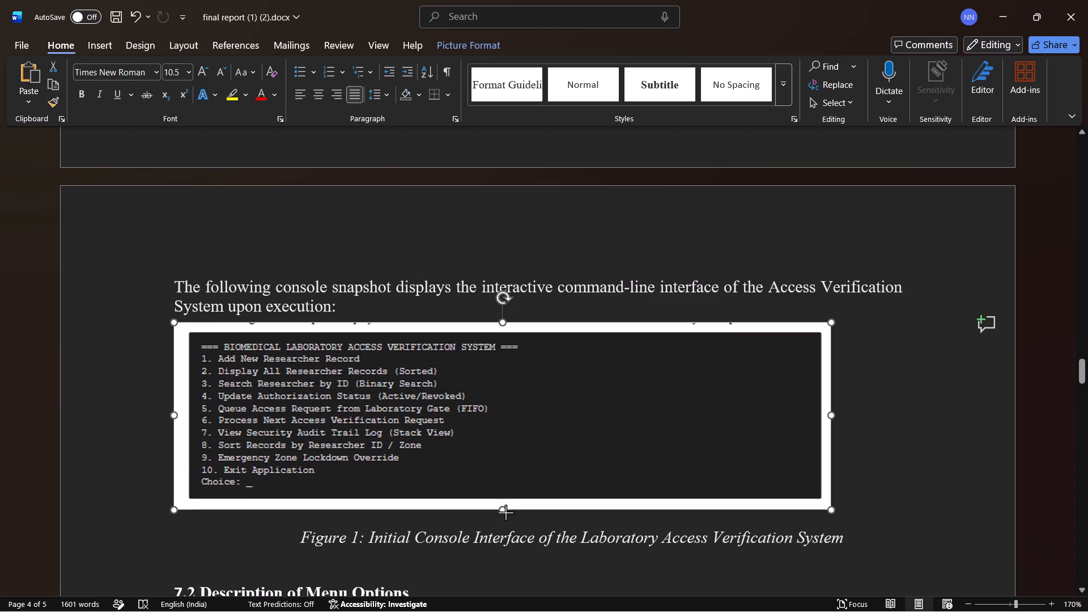
left_click_drag(505, 512, 505, 513)
left_click(883, 438)
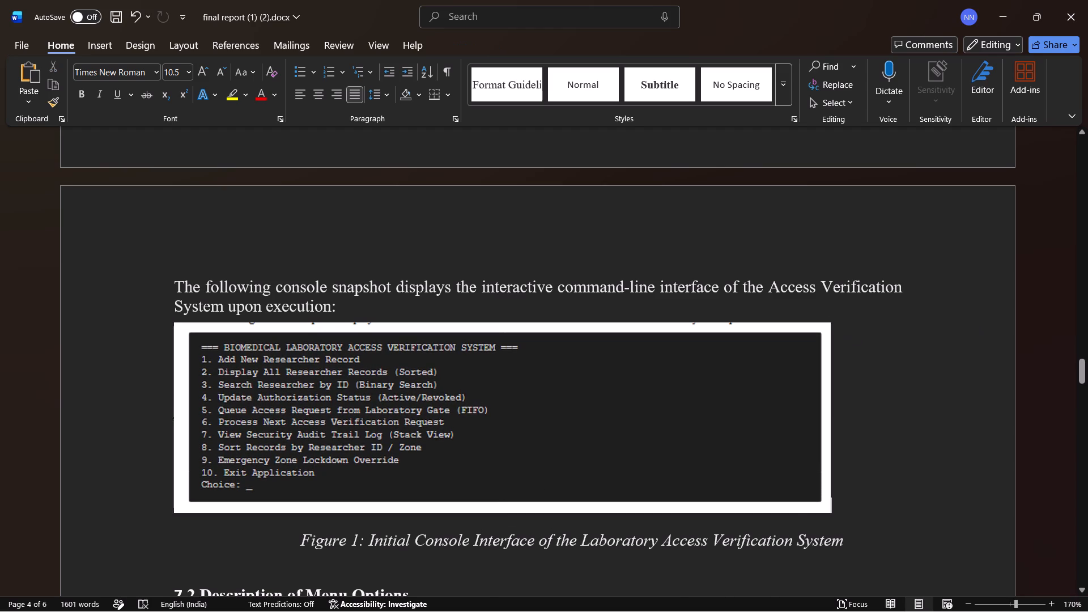
Examine the report's layout from 7.2 Description of Menu Options through 10.0 References.
scroll(798, 506, "down", 3)
scroll(663, 492, "down", 2)
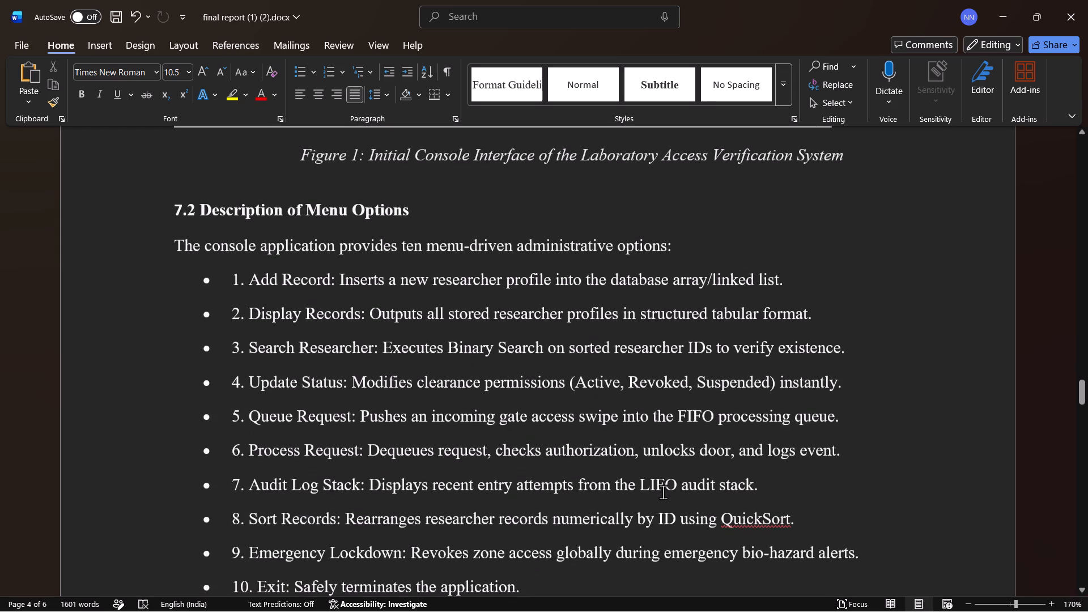
scroll(663, 492, "down", 7)
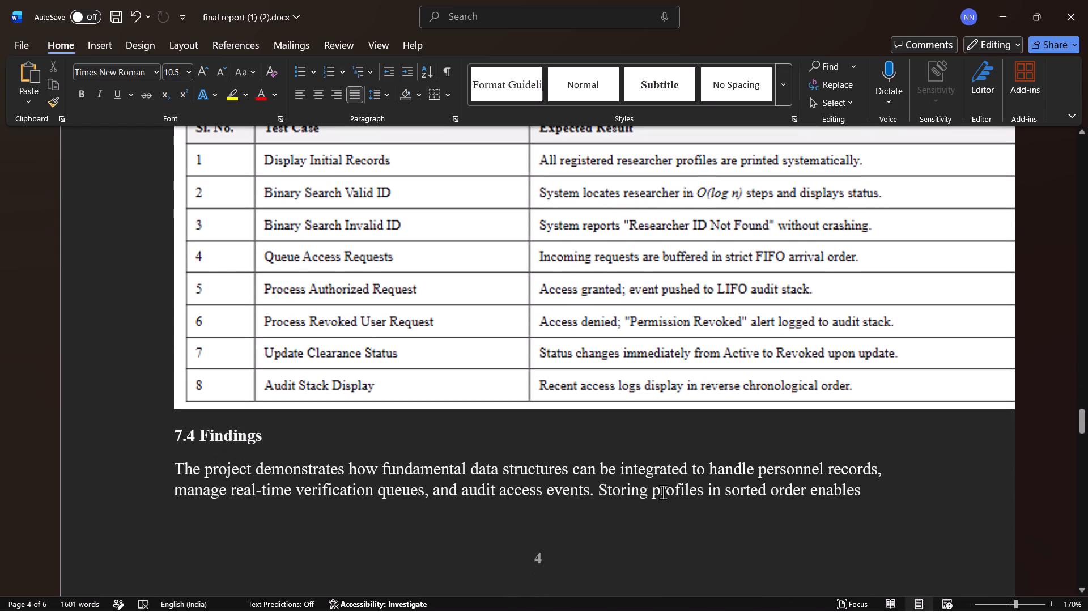
scroll(663, 492, "down", 5)
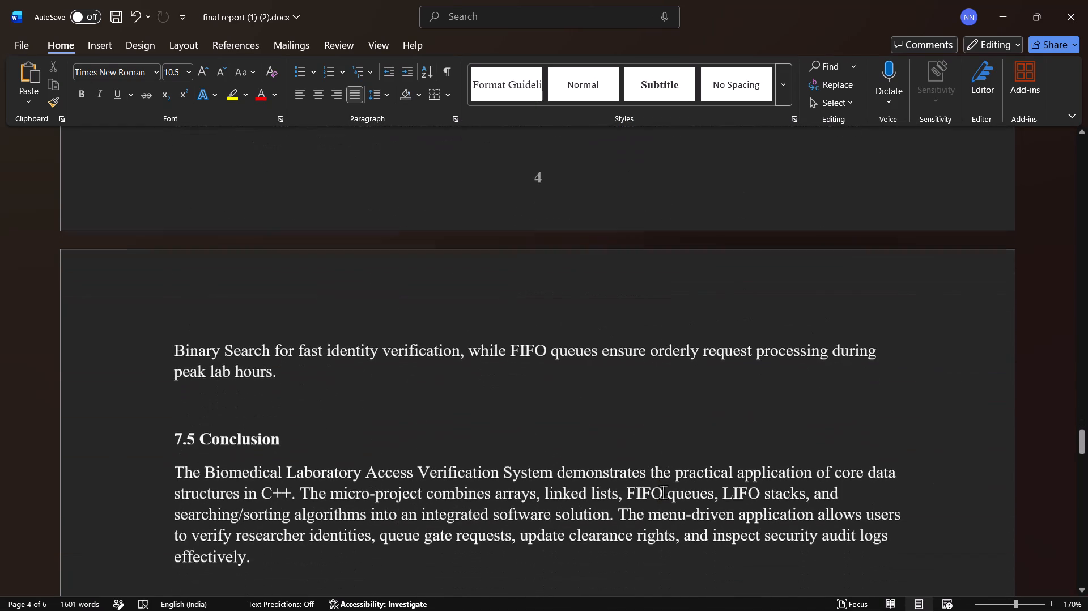
scroll(663, 492, "down", 9)
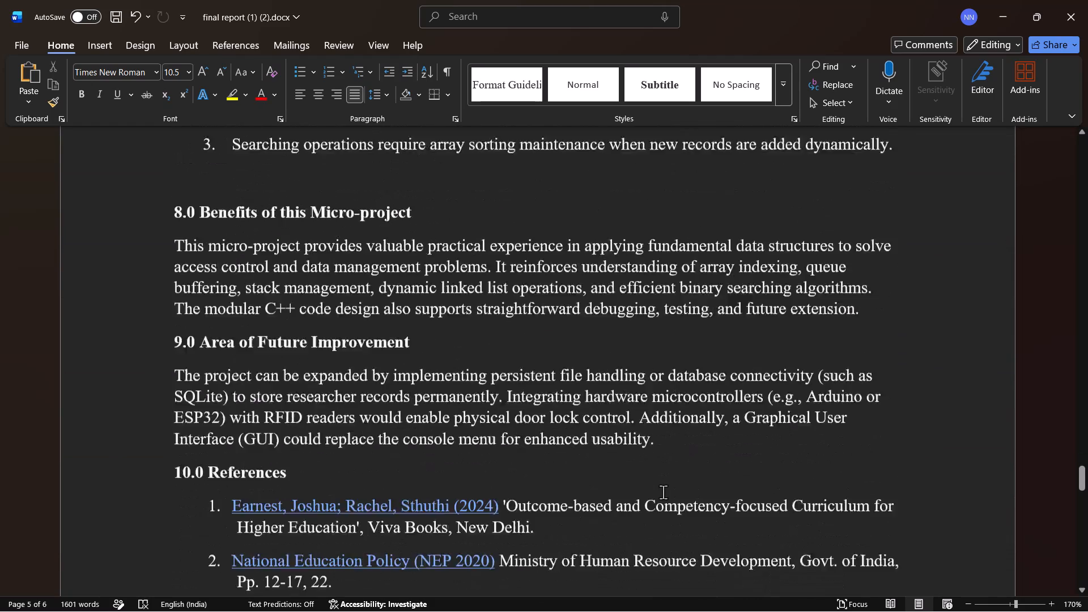
scroll(663, 492, "down", 5)
scroll(663, 492, "up", 3)
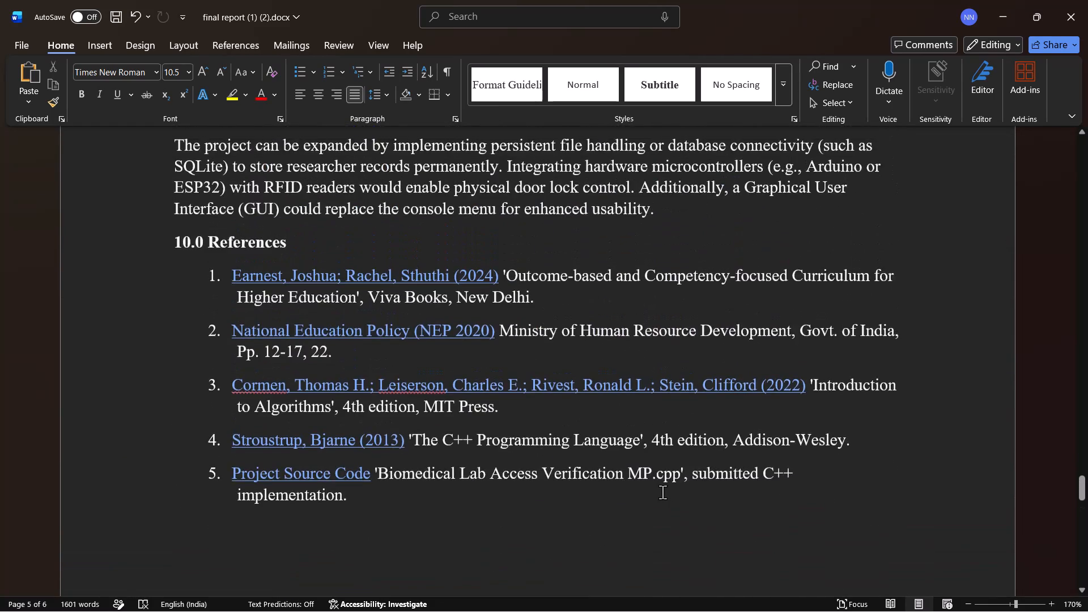
scroll(662, 492, "up", 3)
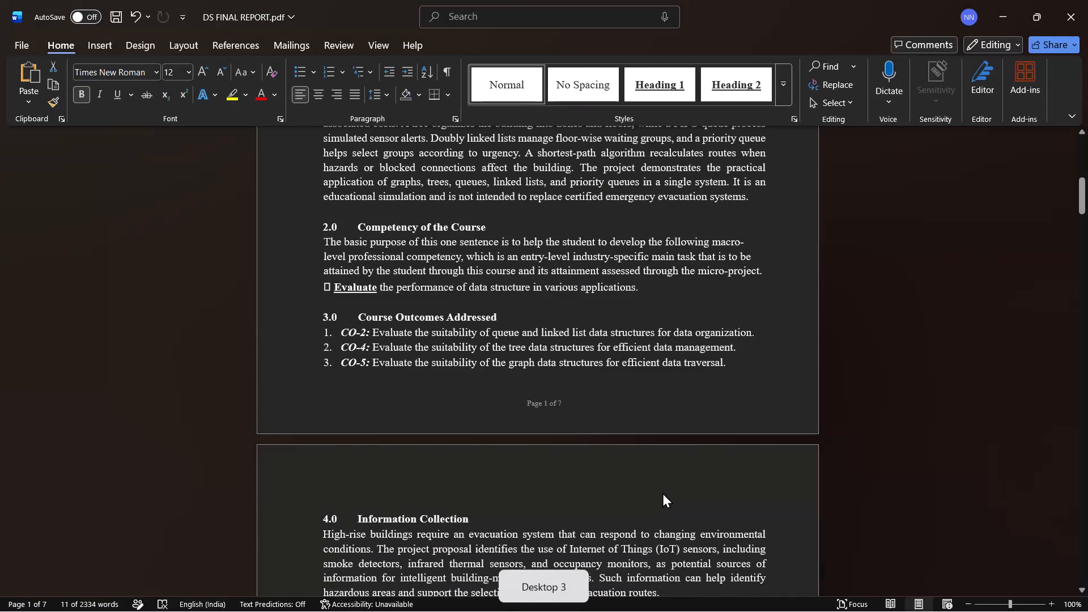
Switch to DS FINAL REPORT and examine the heading and spacing layout of sections 2.0 through 5.0.
scroll(662, 492, "down", 18)
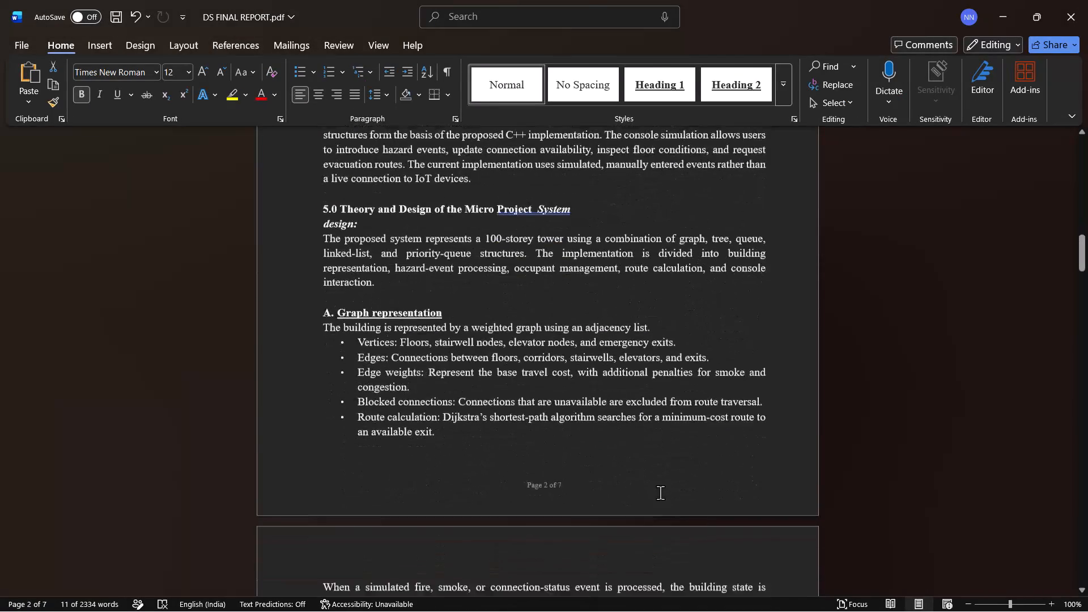
scroll(660, 492, "down", 9)
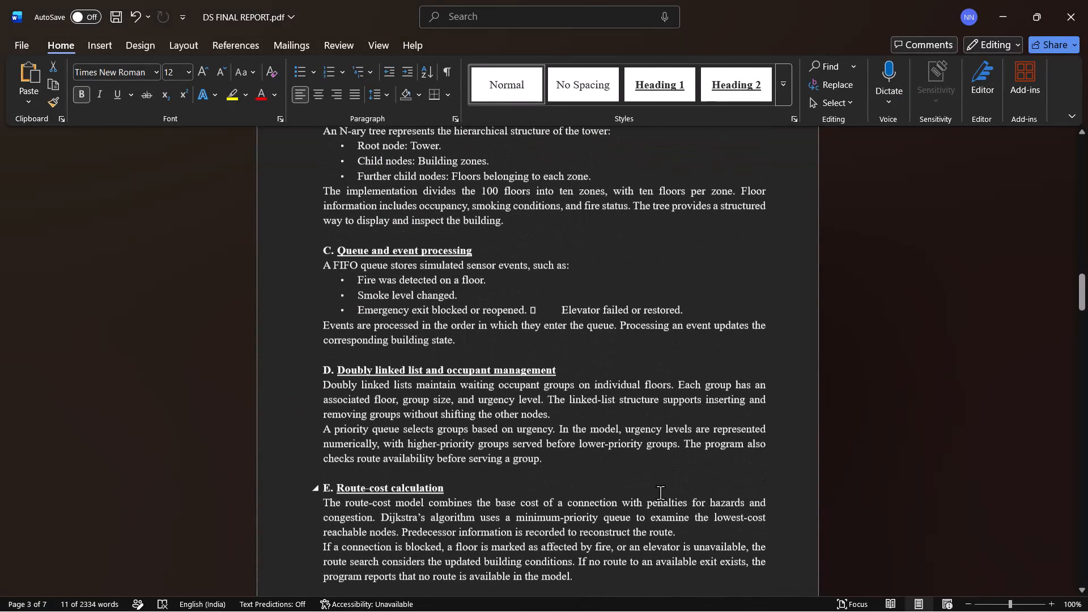
scroll(660, 492, "up", 5)
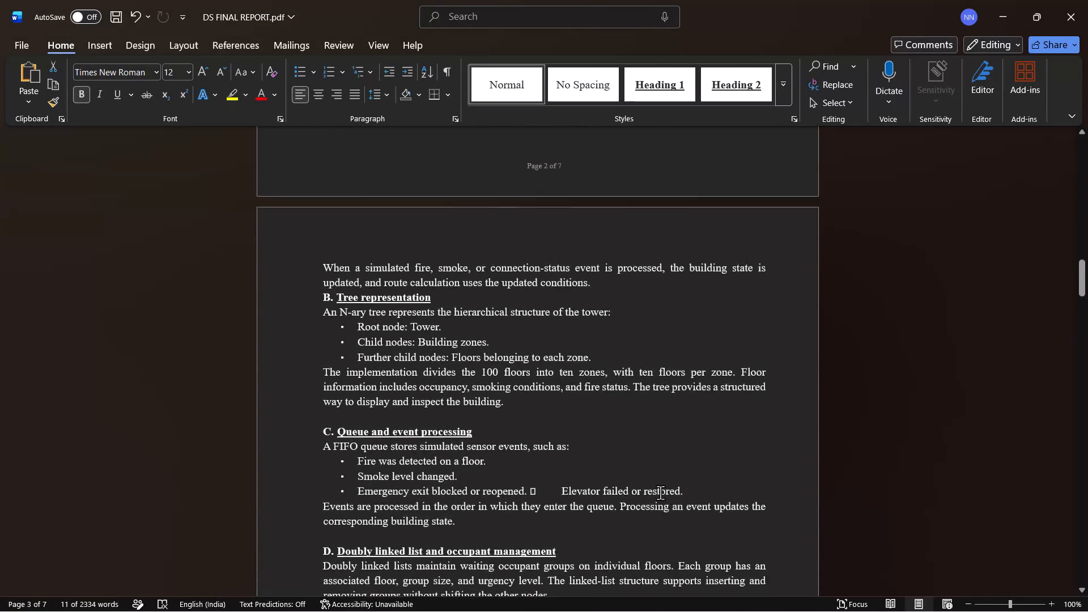
scroll(660, 492, "up", 12)
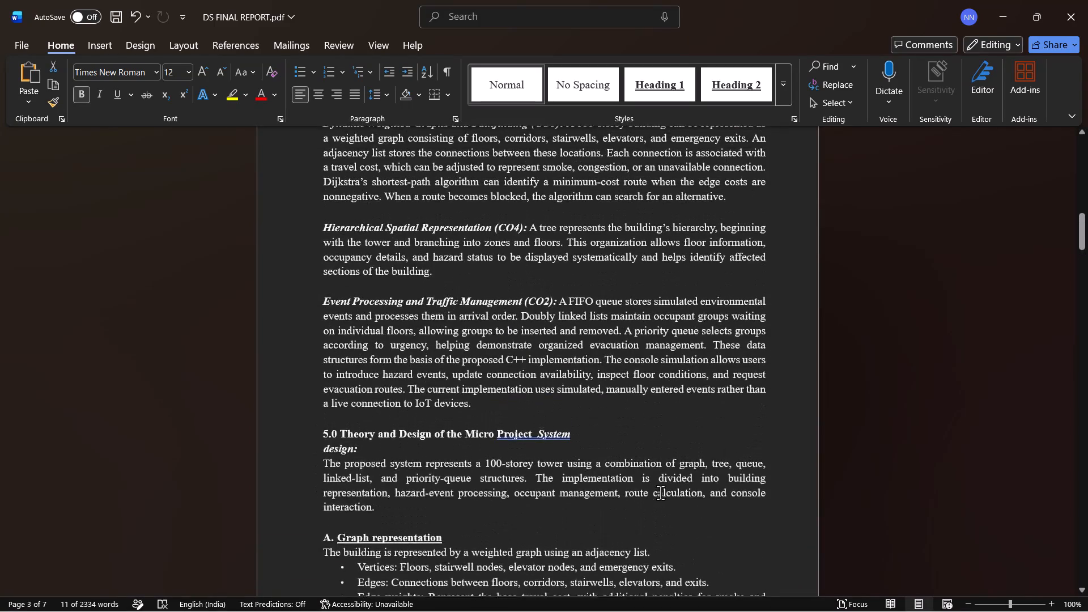
scroll(660, 492, "up", 11)
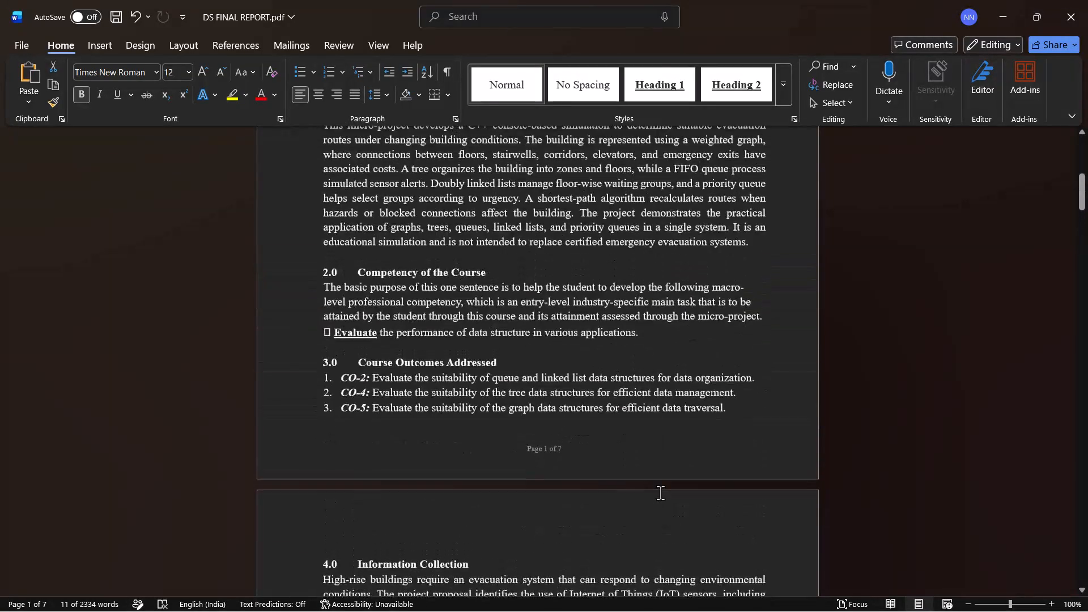
Examine the rest of DS FINAL REPORT, from its 5.0 subsections through 7.0 Outputs to 10.0 References.
scroll(660, 492, "down", 17)
scroll(660, 492, "down", 4)
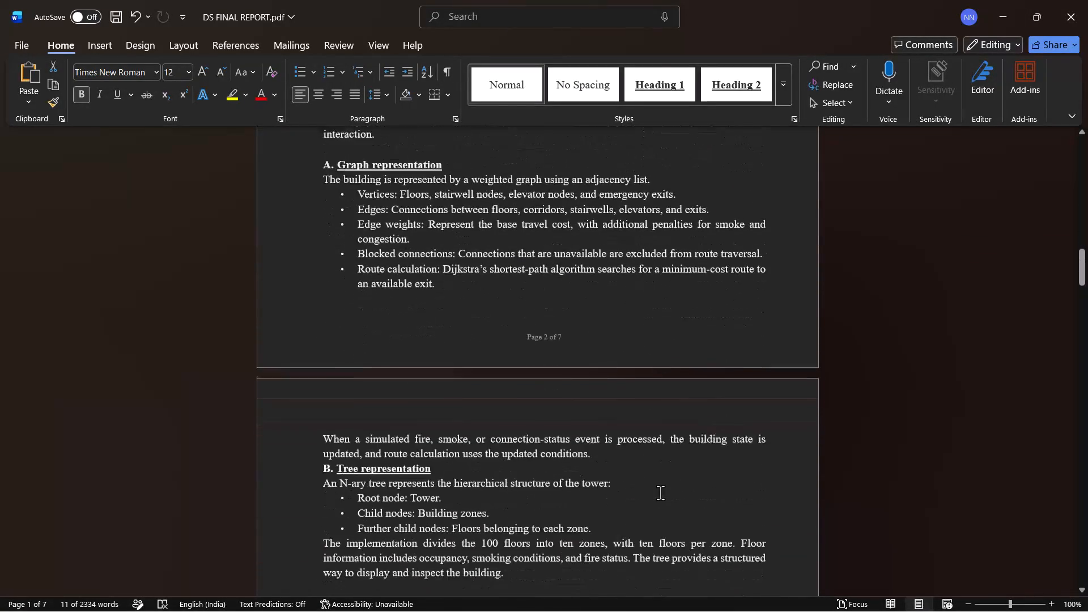
scroll(660, 492, "down", 17)
scroll(660, 492, "down", 17)
scroll(660, 492, "down", 9)
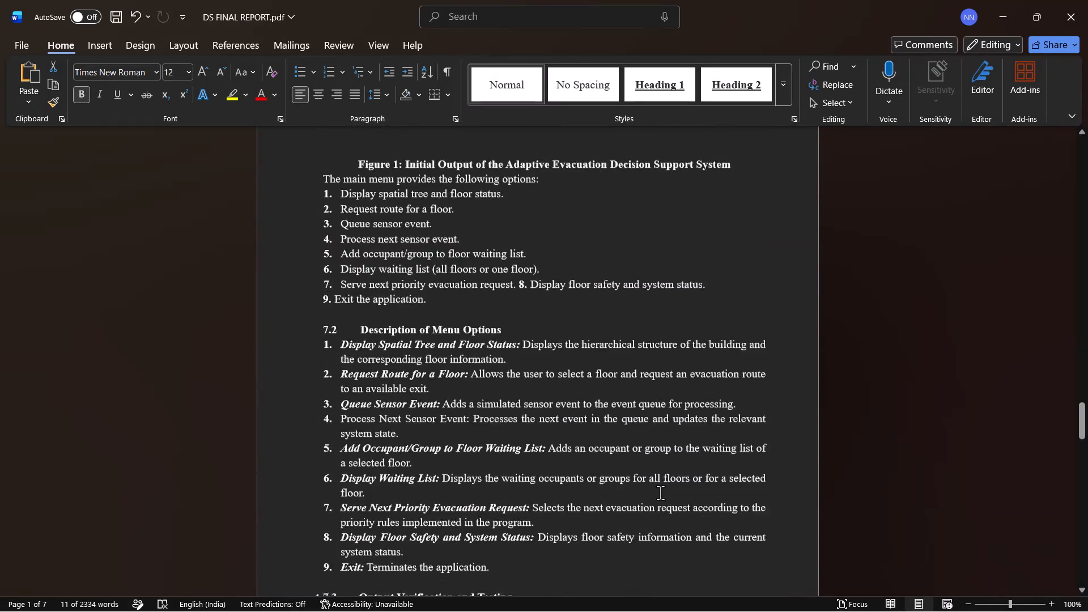
scroll(660, 492, "down", 20)
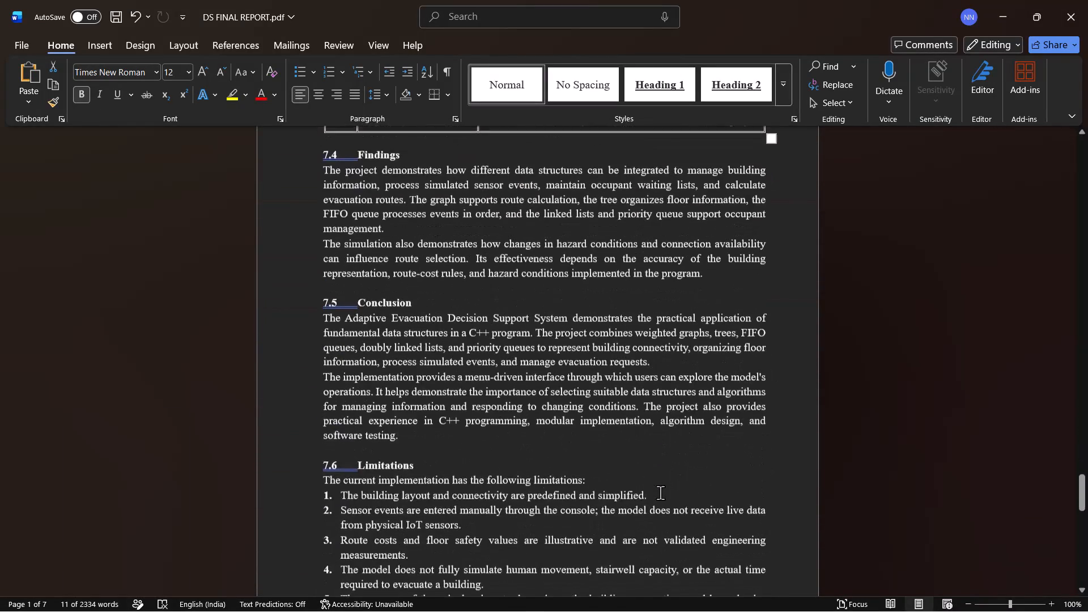
scroll(660, 492, "down", 16)
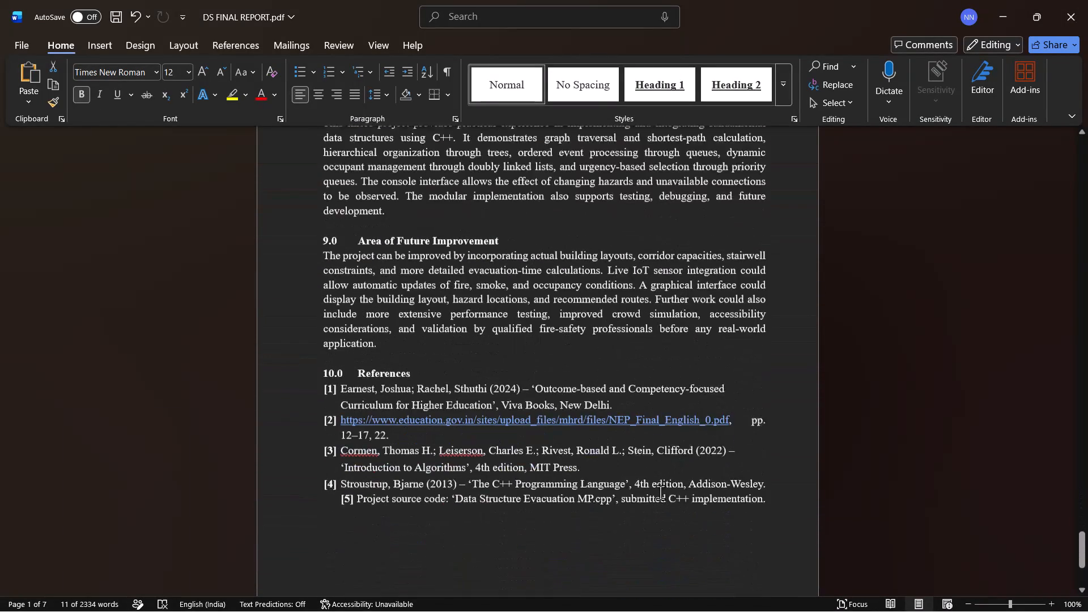
scroll(660, 492, "down", 7)
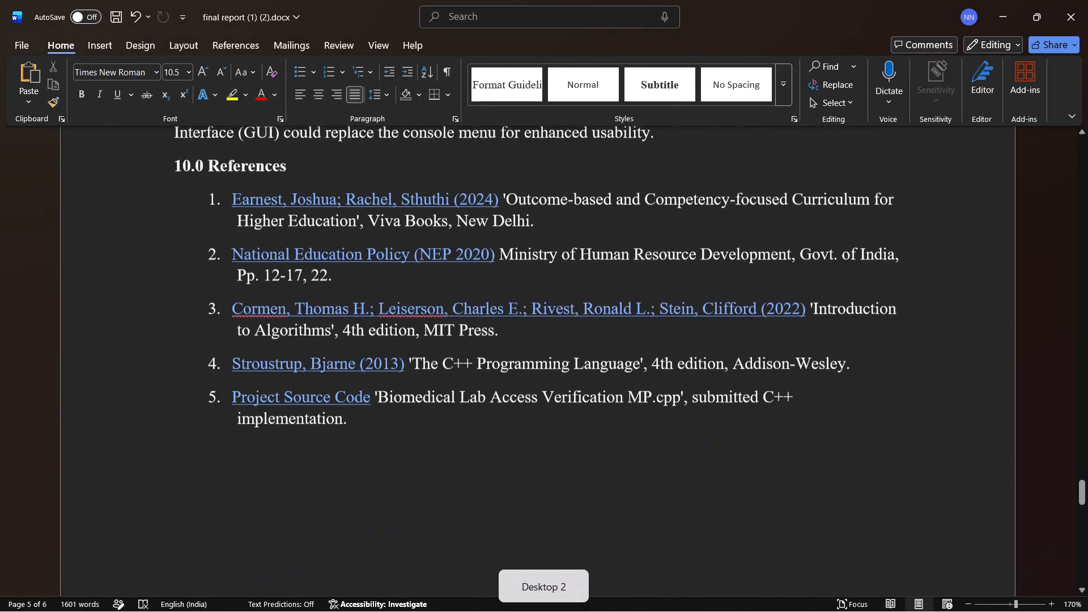
Return to the final report document and save it.
scroll(660, 492, "up", 3)
scroll(660, 492, "down", 3)
scroll(660, 492, "up", 3)
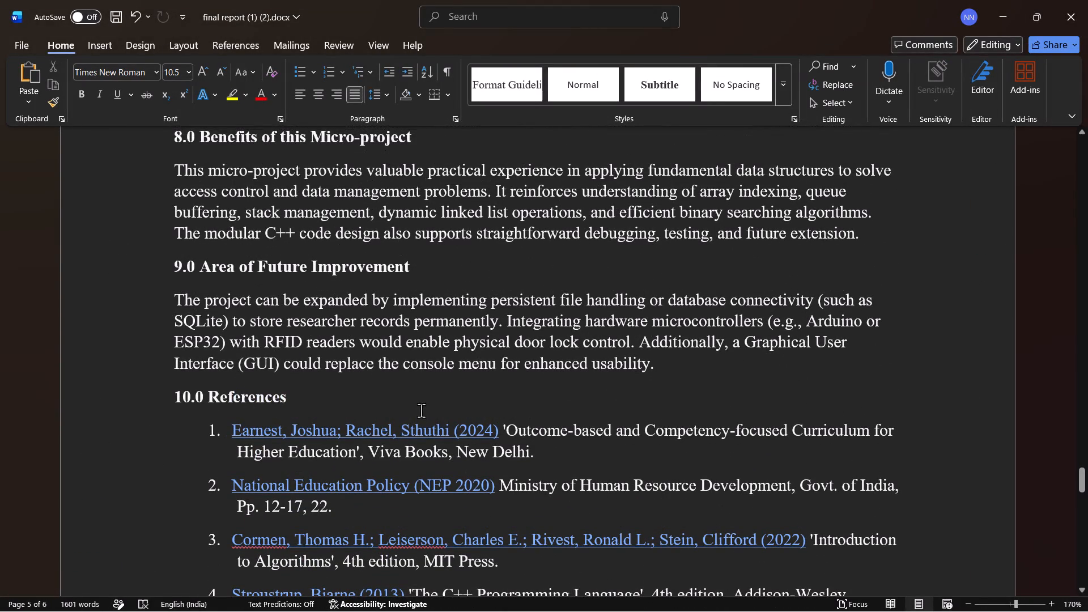
left_click(682, 377)
left_click(643, 397)
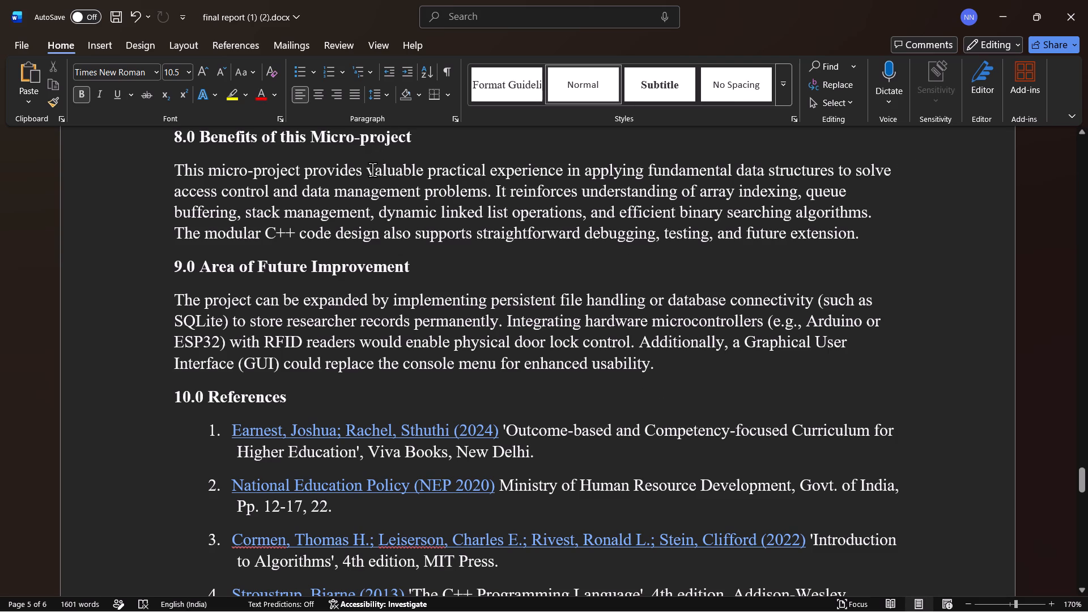
key("ctrl+s")
Set up a Save As copy of the report in Downloads with the file name "final report aj 1".
left_click(13, 40)
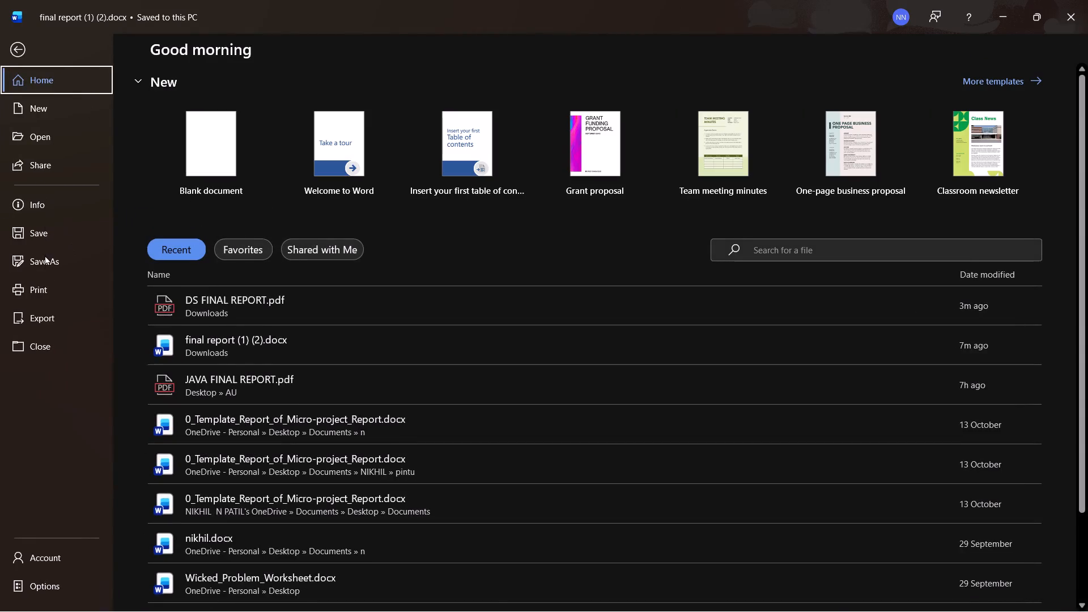
left_click(45, 255)
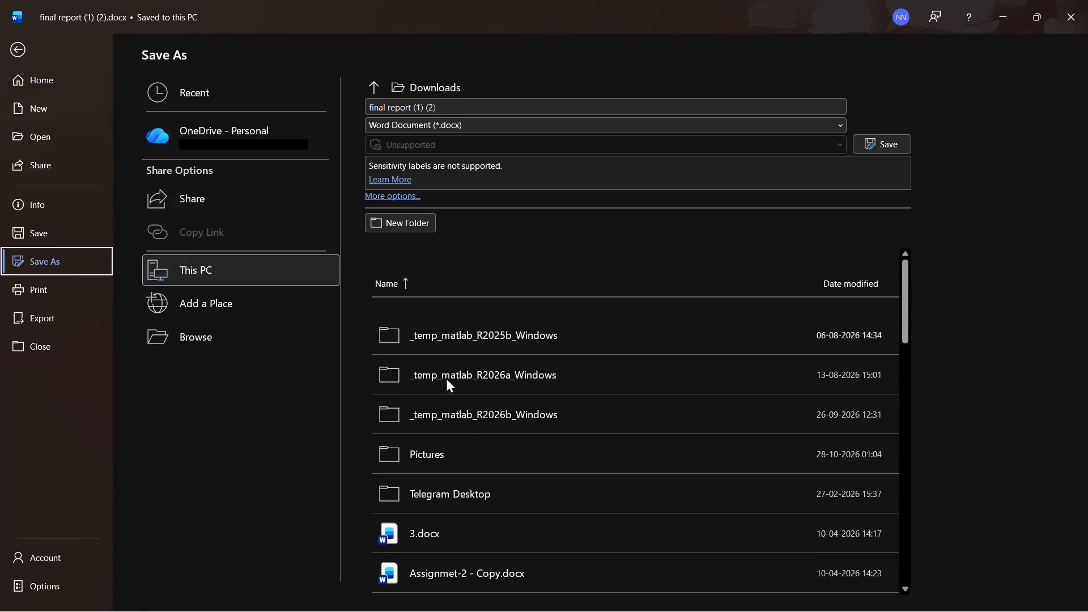
scroll(475, 470, "down", 3)
scroll(470, 465, "up", 3)
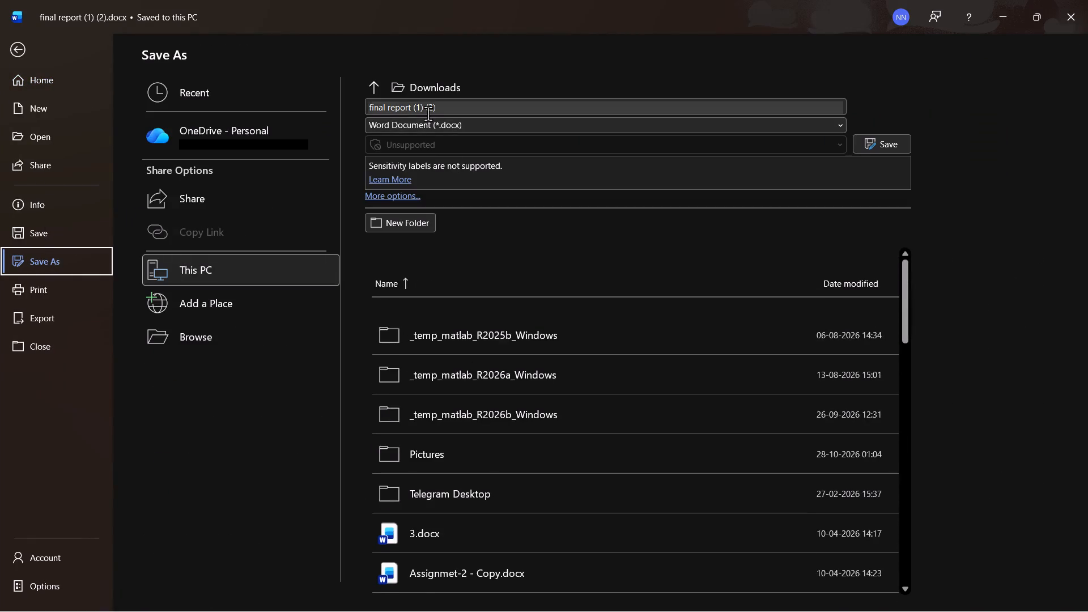
left_click(410, 109)
left_click(410, 104)
left_click(433, 105)
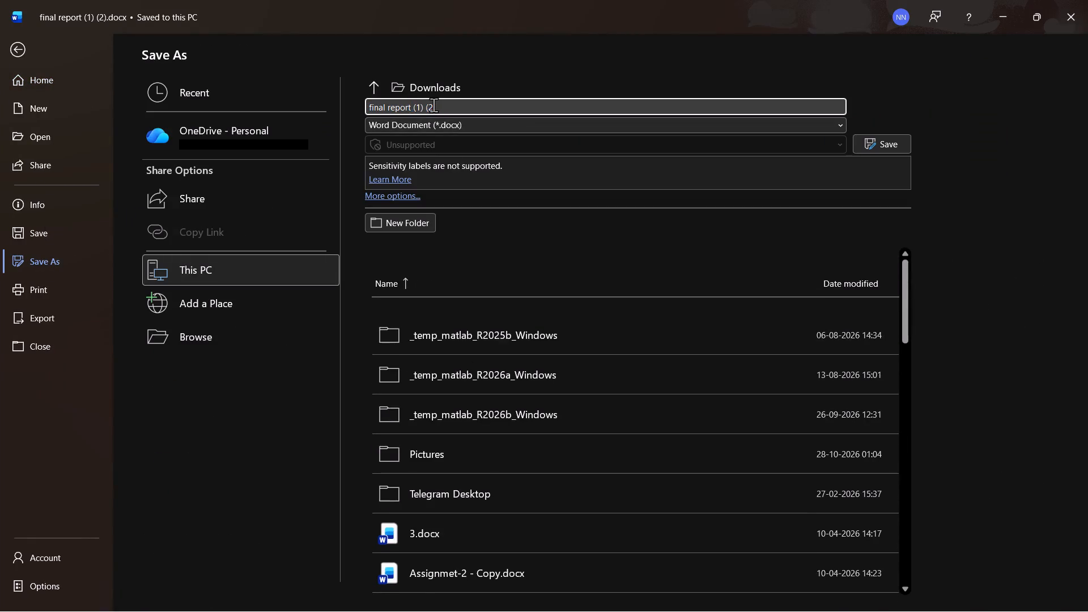
left_click_drag(438, 109, 420, 110)
left_click_drag(420, 110, 413, 100)
key("space")
key("a")
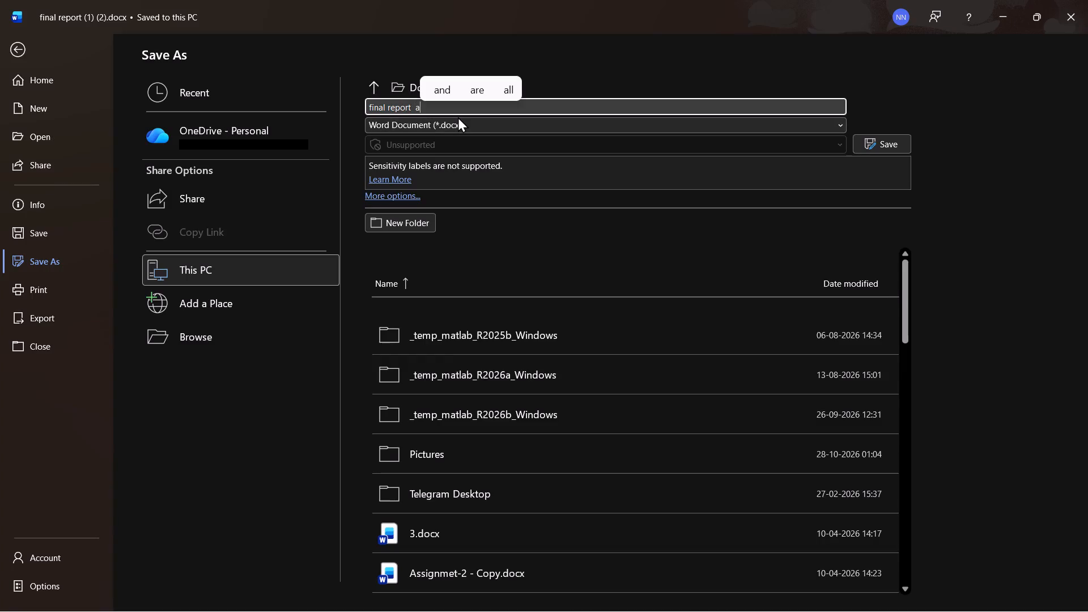
key("j")
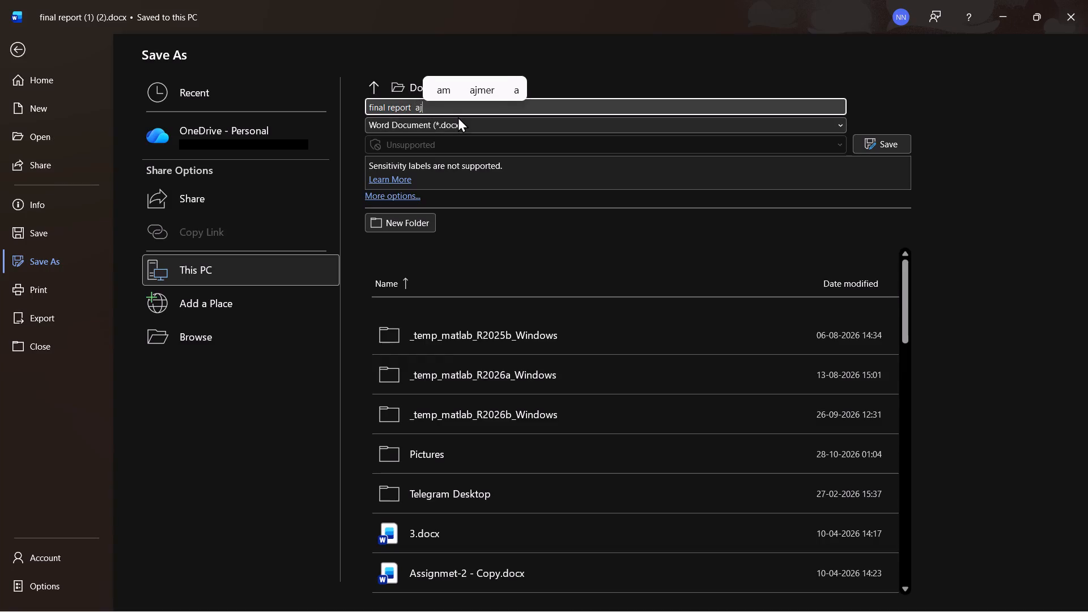
key("space")
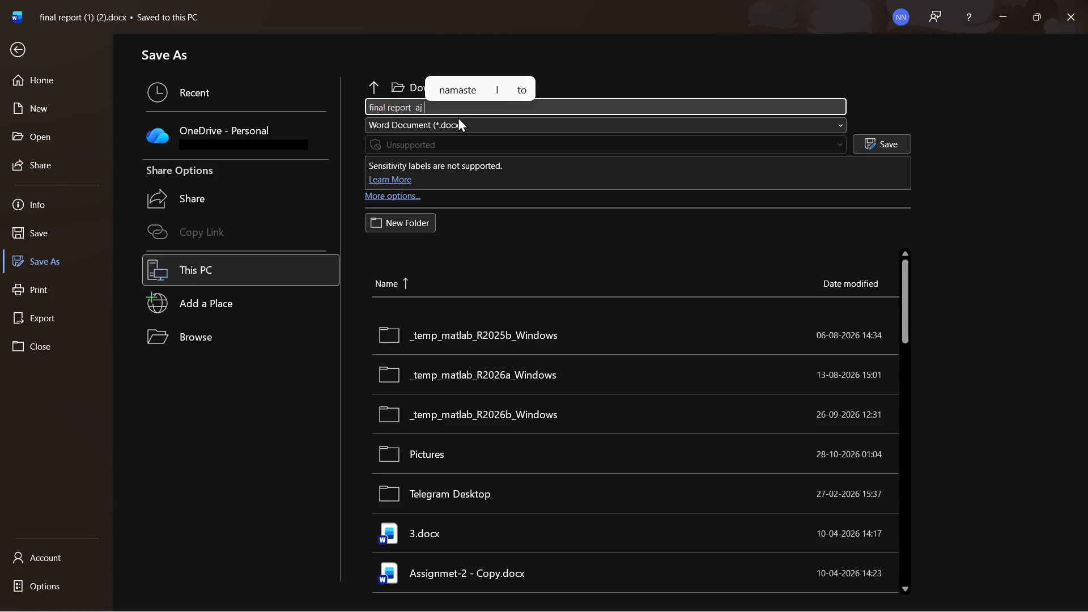
key("1")
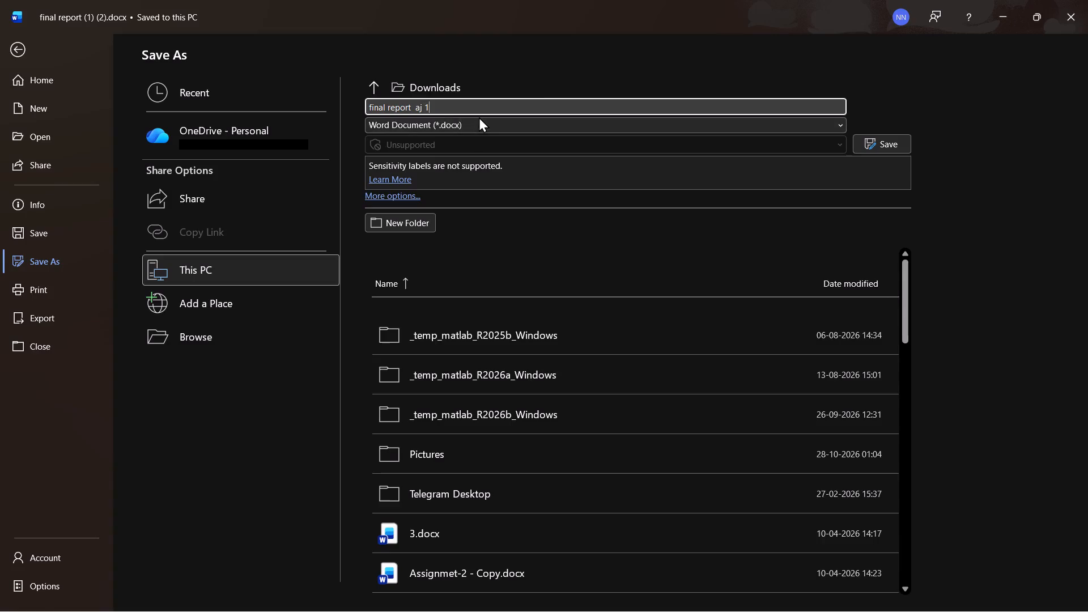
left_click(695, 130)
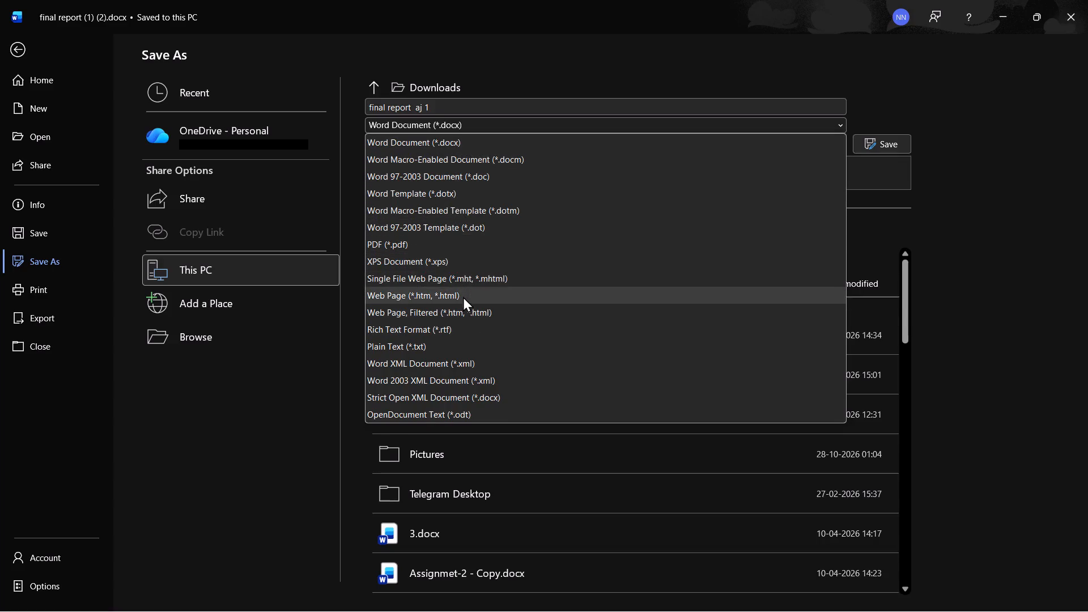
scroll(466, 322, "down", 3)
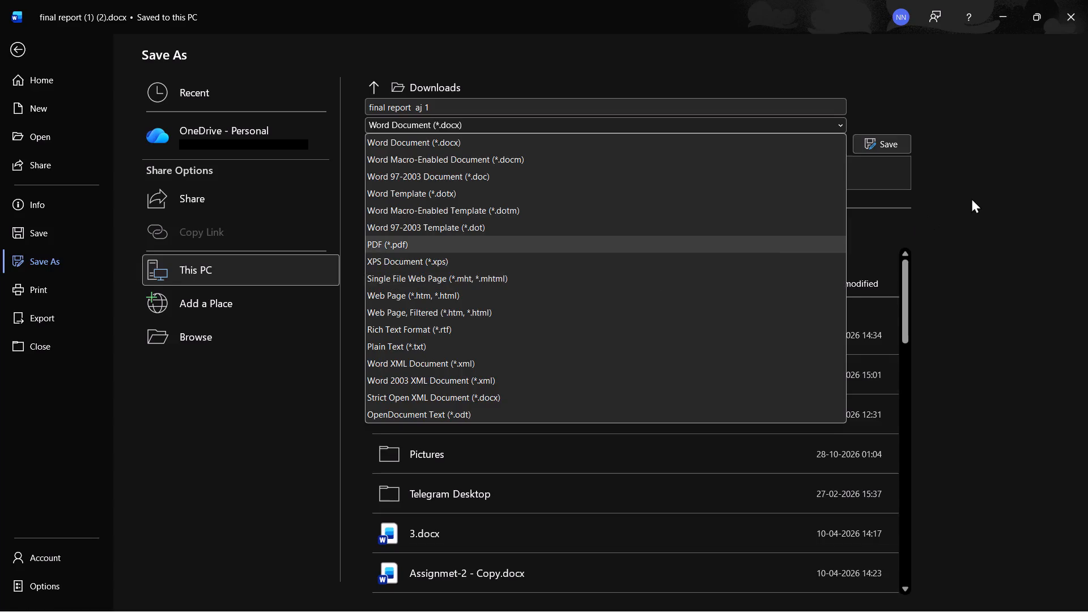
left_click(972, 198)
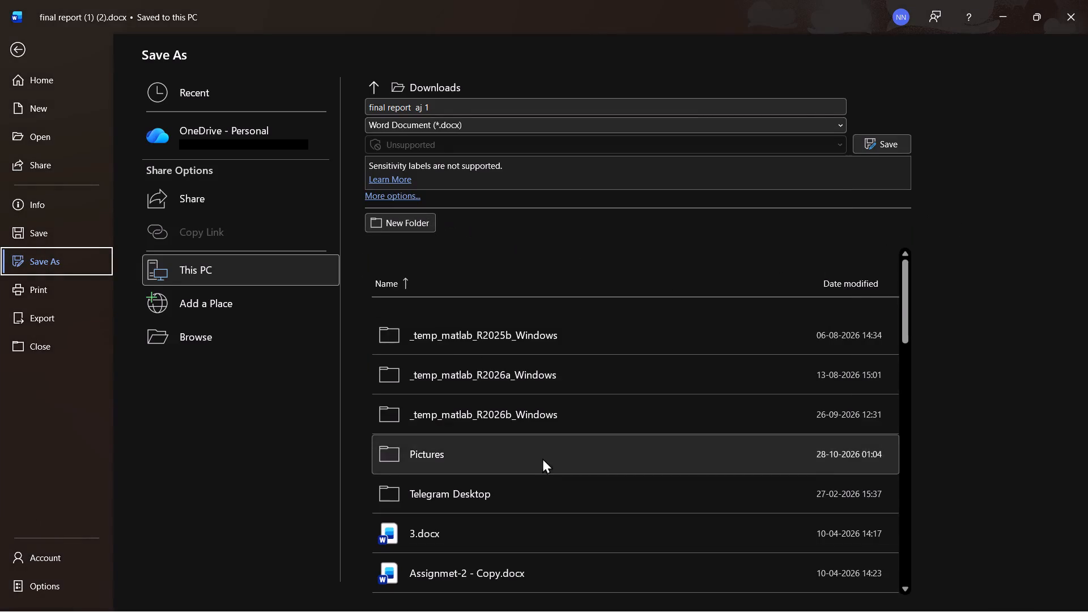
Look through the existing files in the Downloads folder chosen as the save location.
scroll(542, 473, "down", 15)
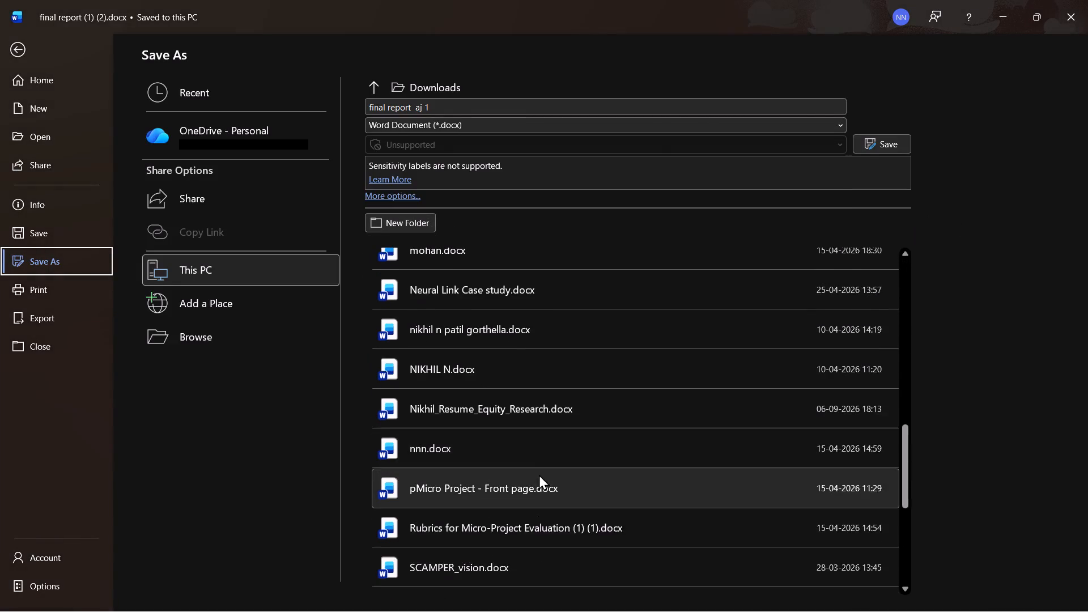
scroll(539, 474, "down", 5)
scroll(445, 267, "up", 6)
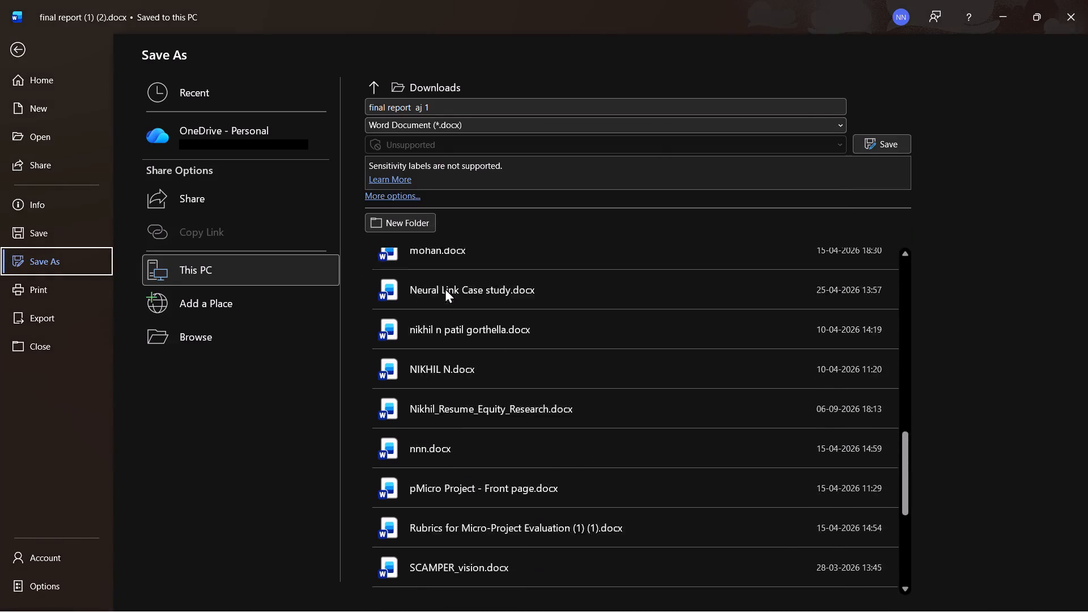
scroll(445, 288, "up", 18)
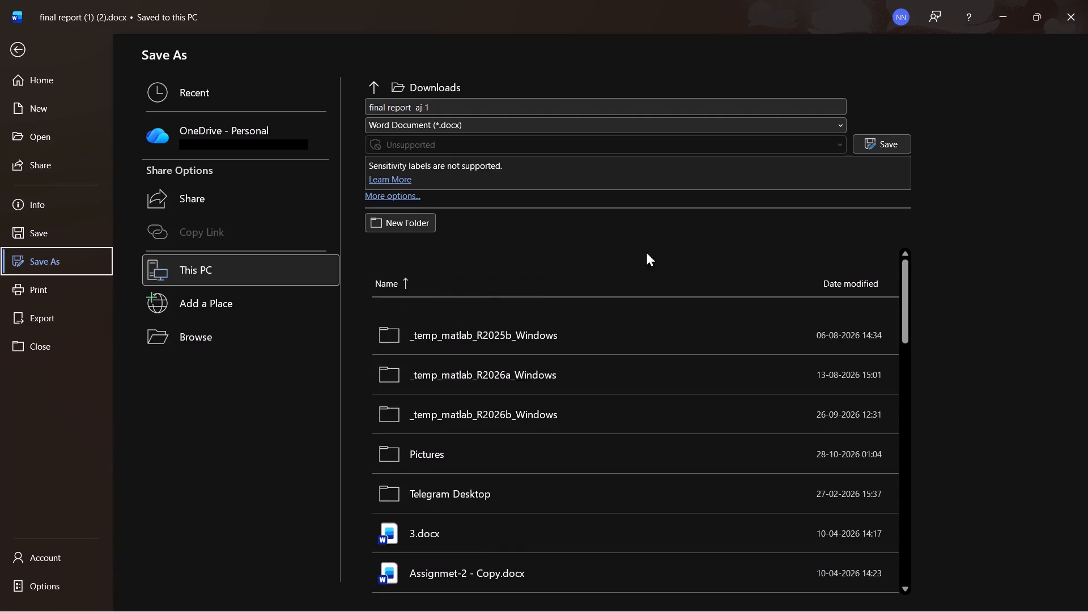
Save the report as the Word document "final report aj 1" in the NIKHIL folder under Documents instead of Downloads.
left_click(399, 191)
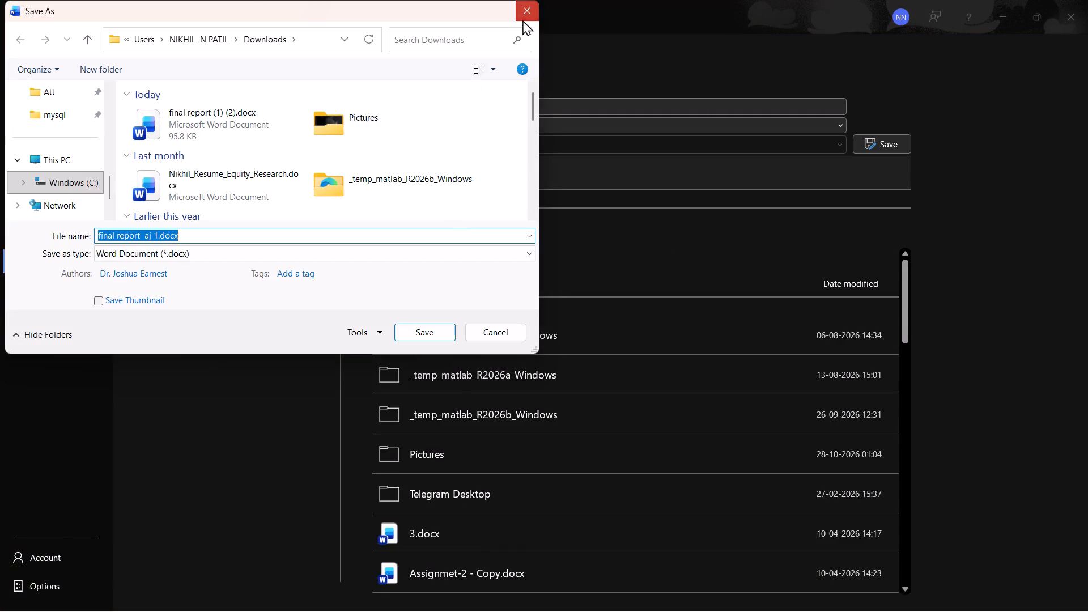
left_click(522, 20)
left_click(403, 197)
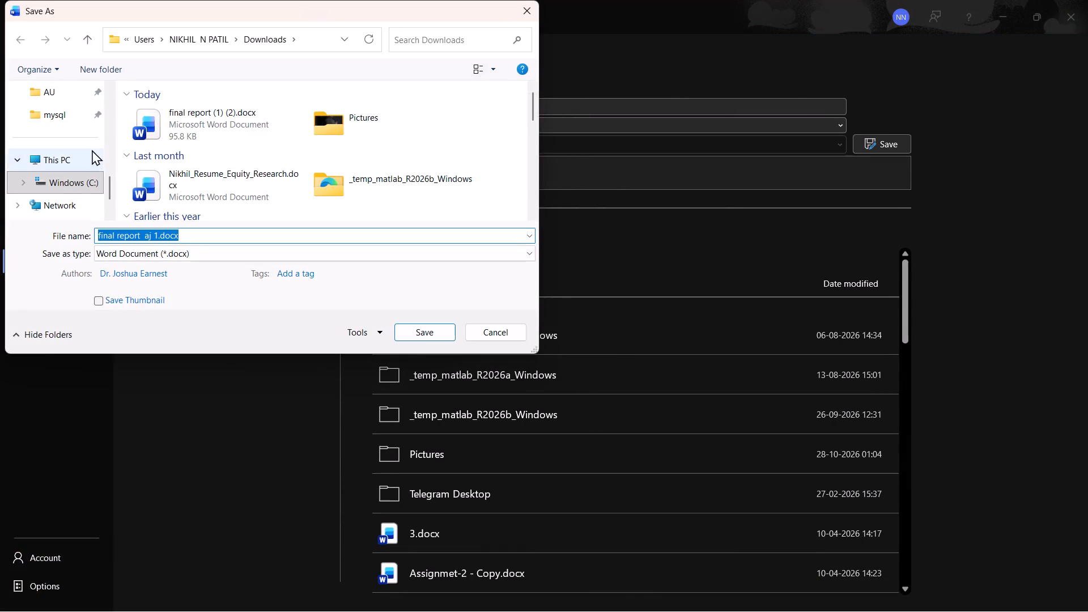
scroll(81, 131, "up", 2)
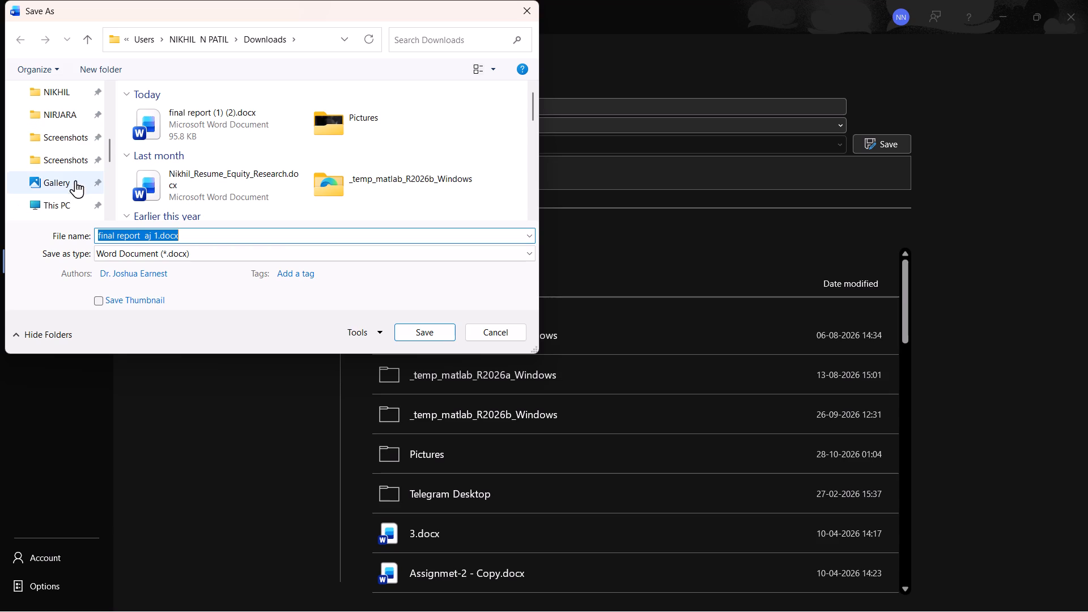
scroll(74, 128, "up", 1)
left_click(69, 185)
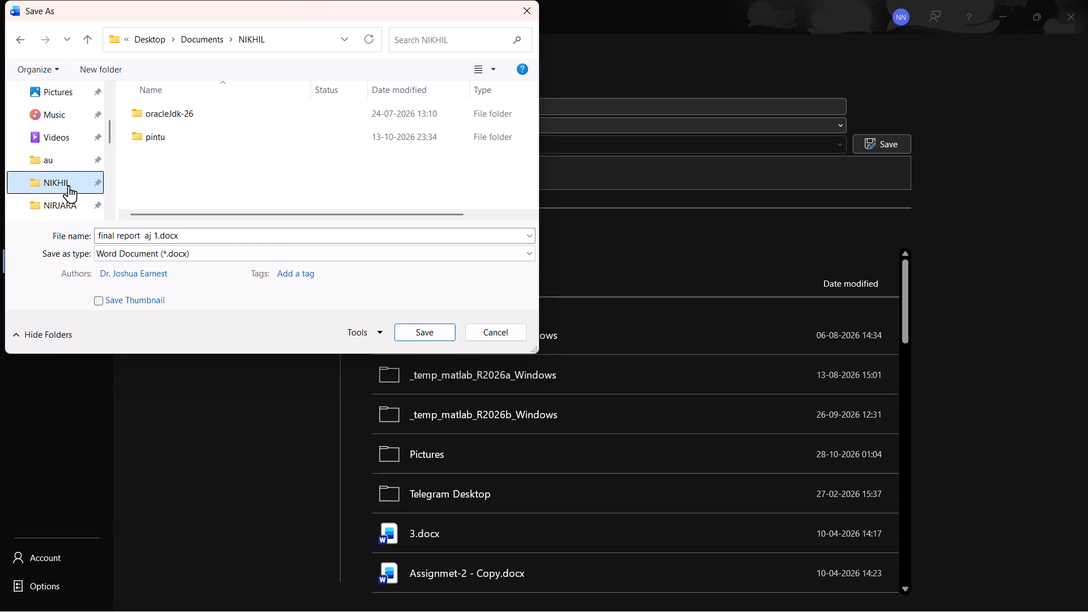
left_click(415, 327)
left_click(416, 330)
left_click(419, 333)
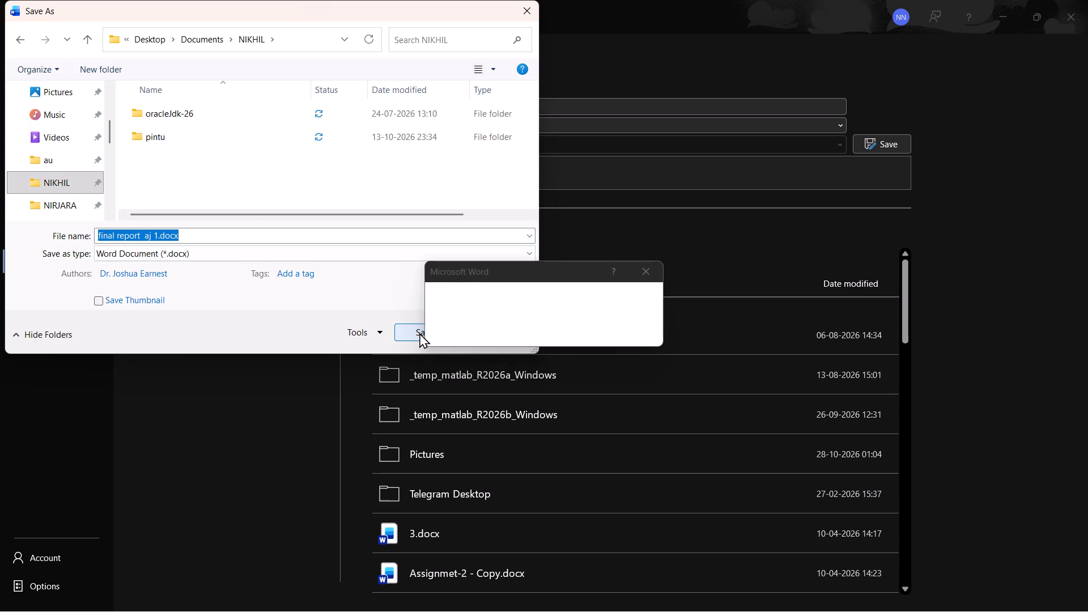
left_click_drag(394, 12, 572, 172)
left_click(419, 329)
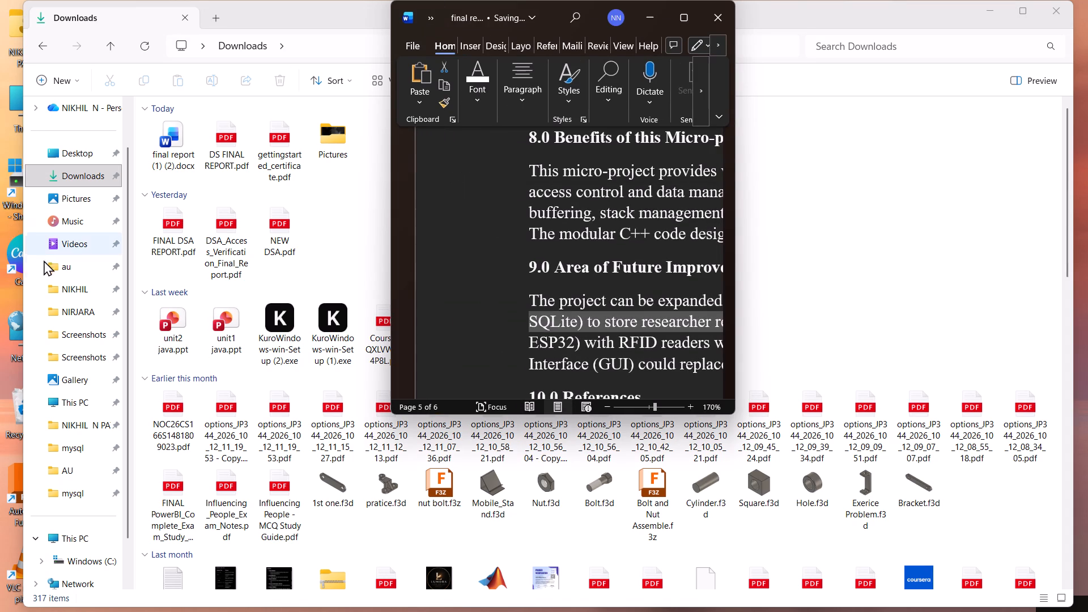
Open the saved final report aj 1.docx from the NIKHIL folder in File Explorer and check its pages around section 7.3.
left_click(62, 283)
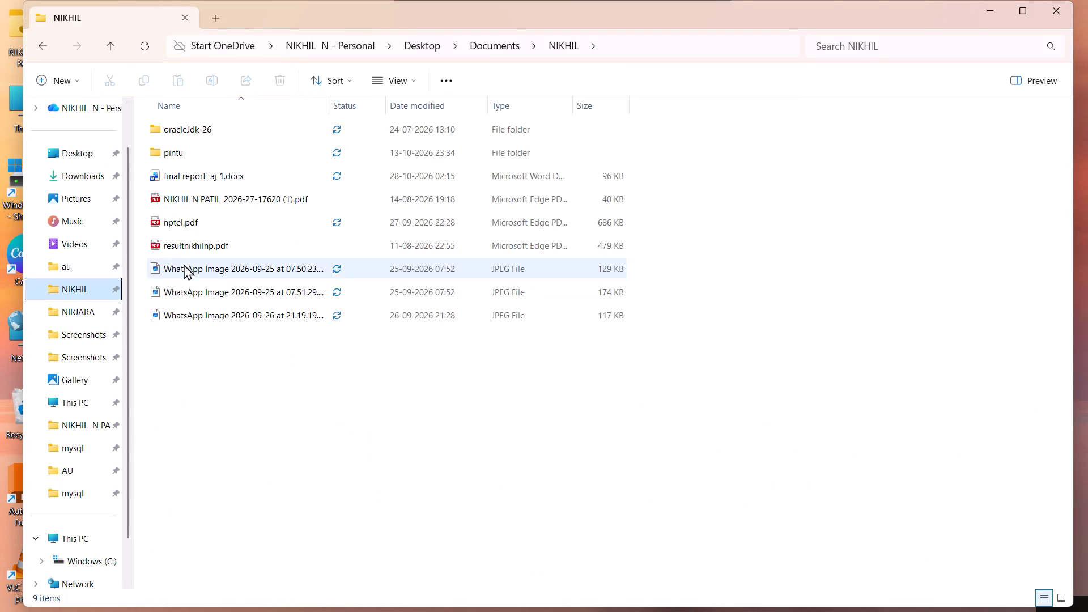
double_click(205, 180)
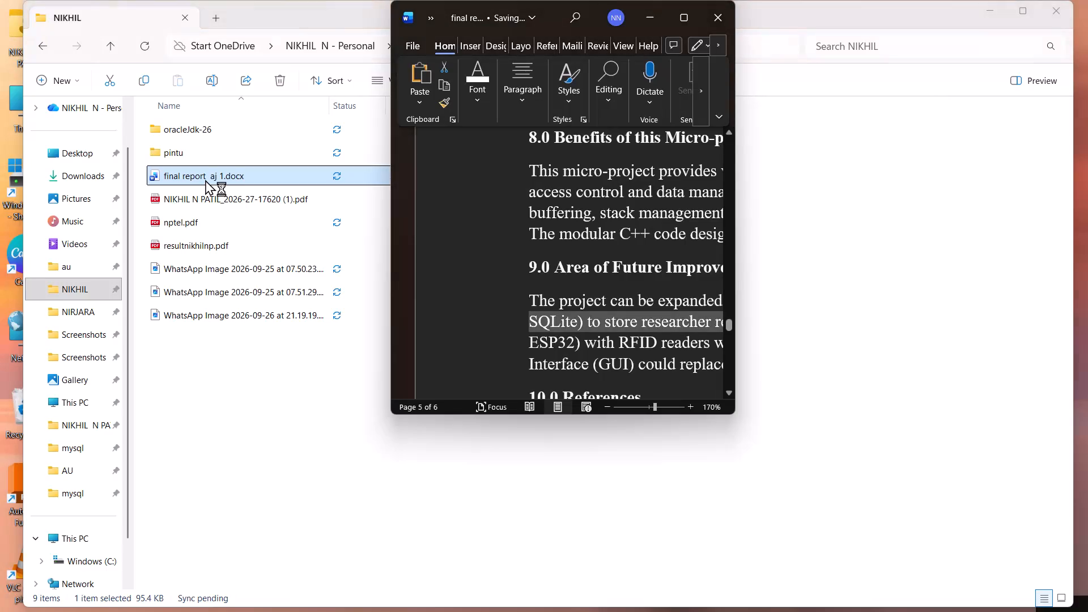
left_click(687, 18)
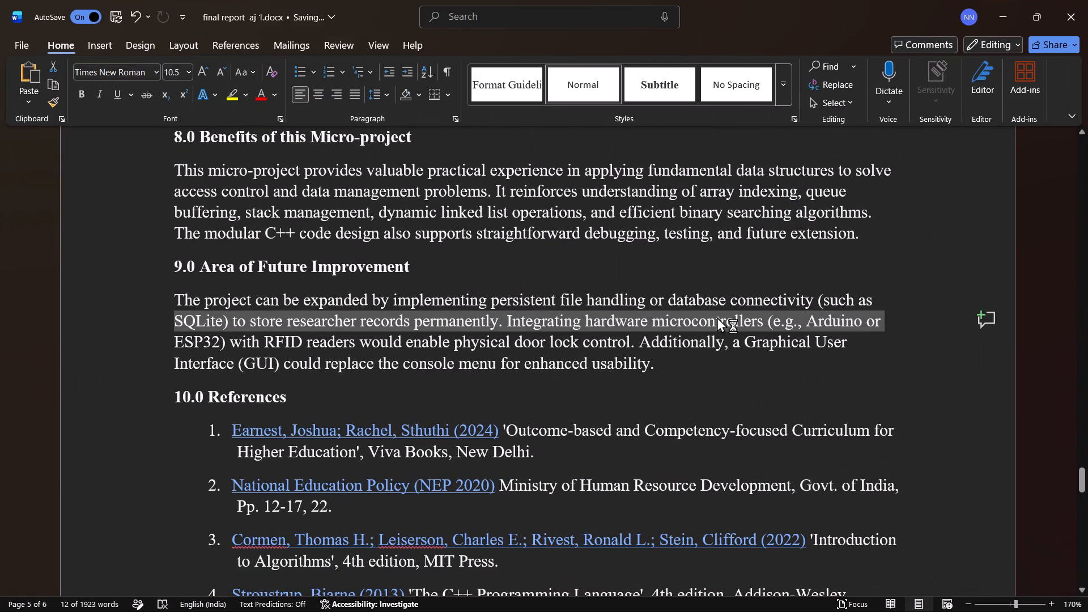
scroll(726, 365, "up", 16)
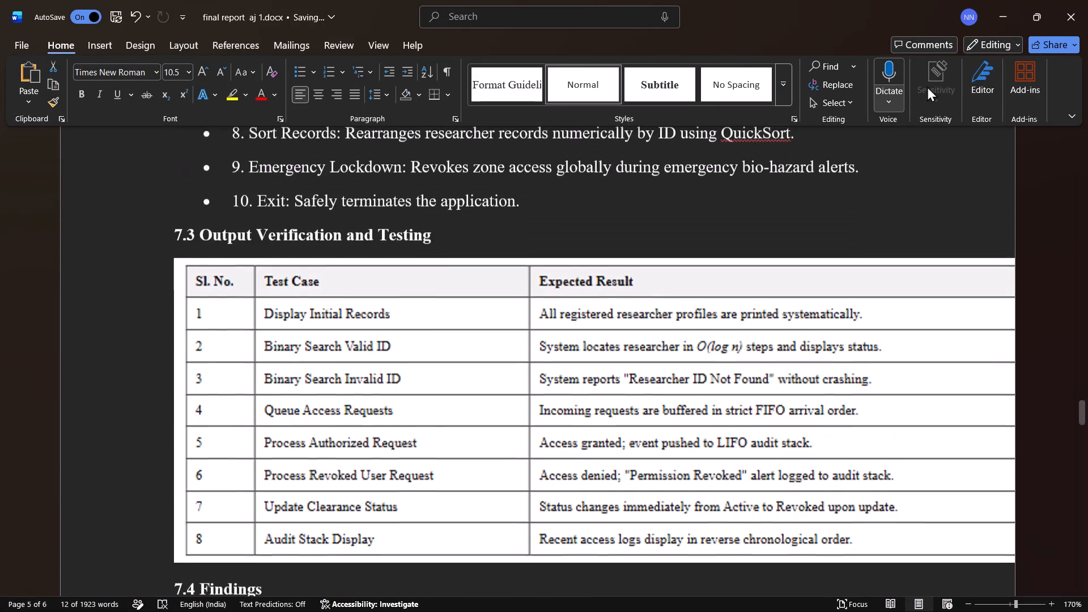
left_click(1007, 13)
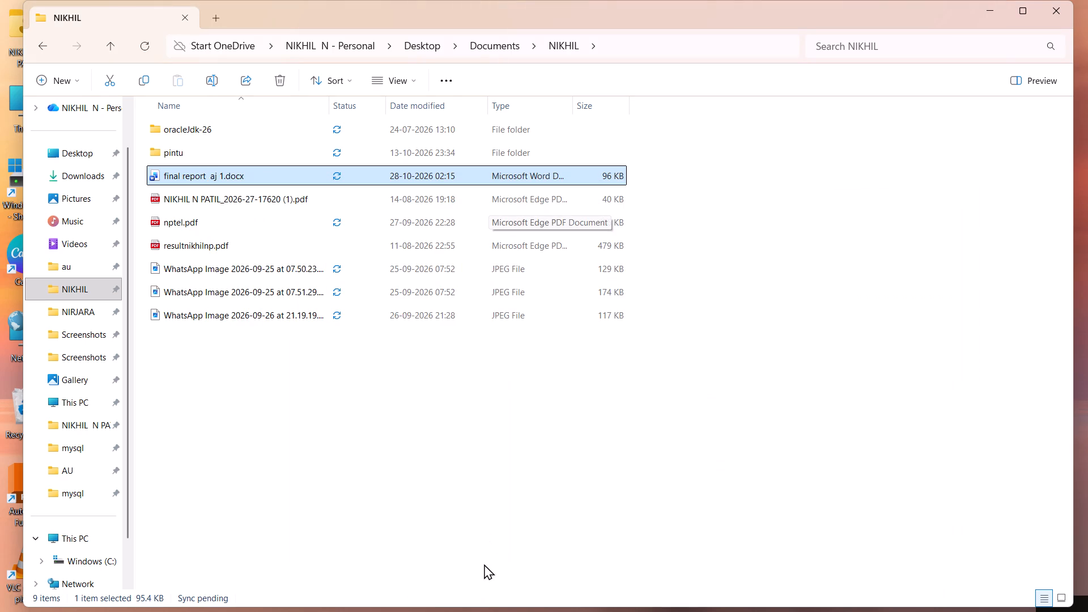
Return to the report in Word and save a PDF copy named "final report aj 1" in the Documents > au > work folder.
left_click(774, 600)
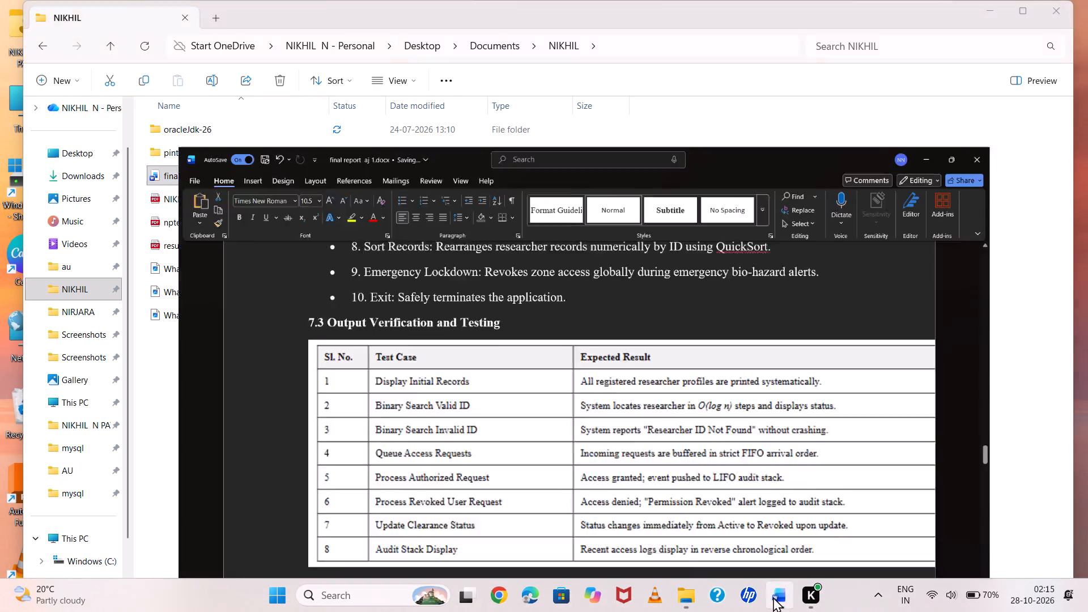
left_click(20, 41)
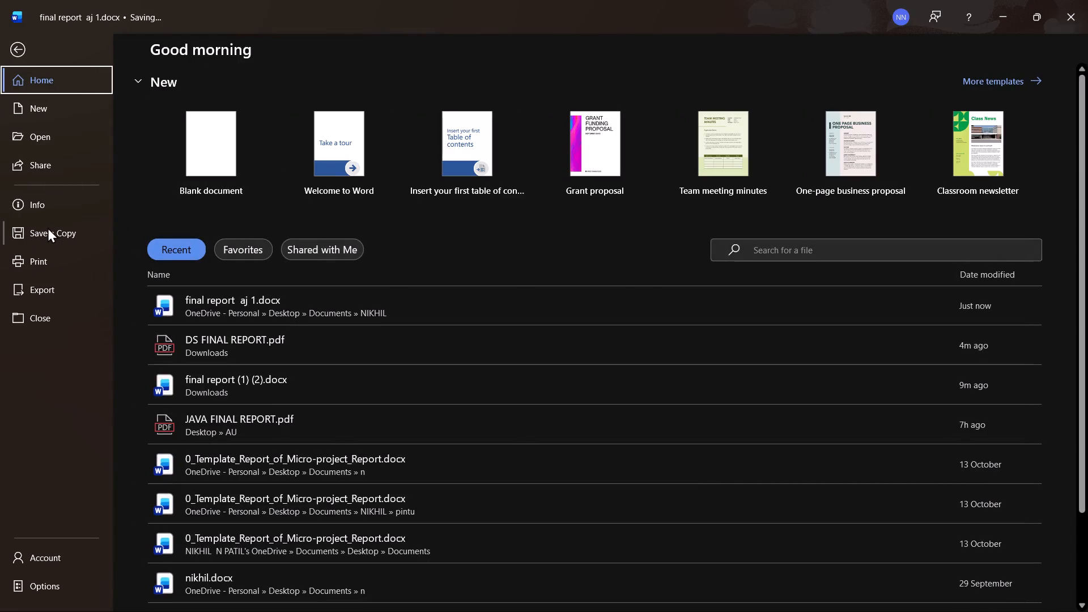
left_click(48, 227)
left_click(262, 267)
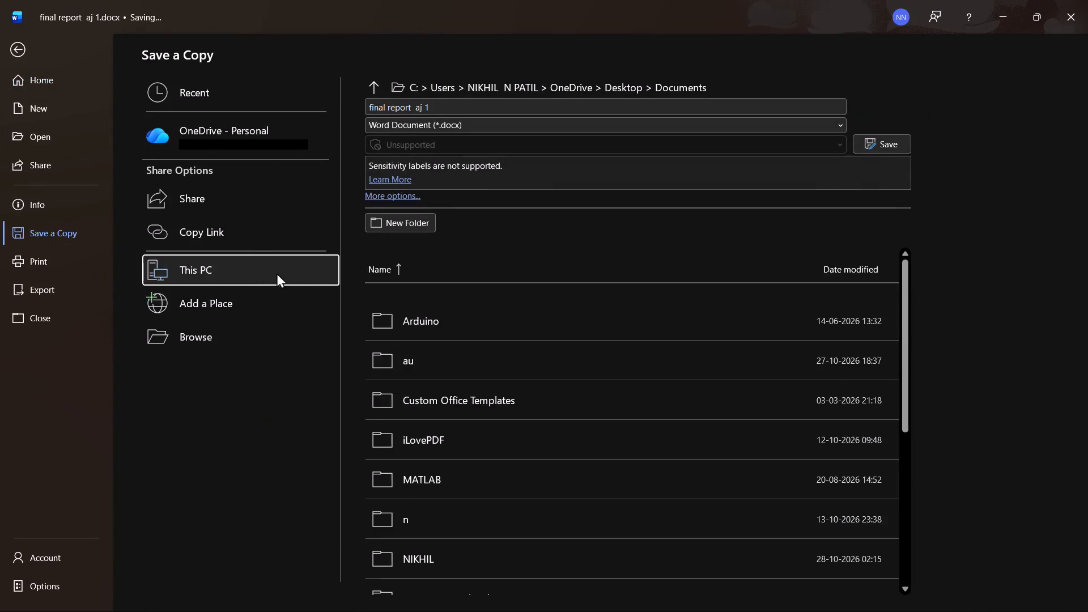
left_click(465, 355)
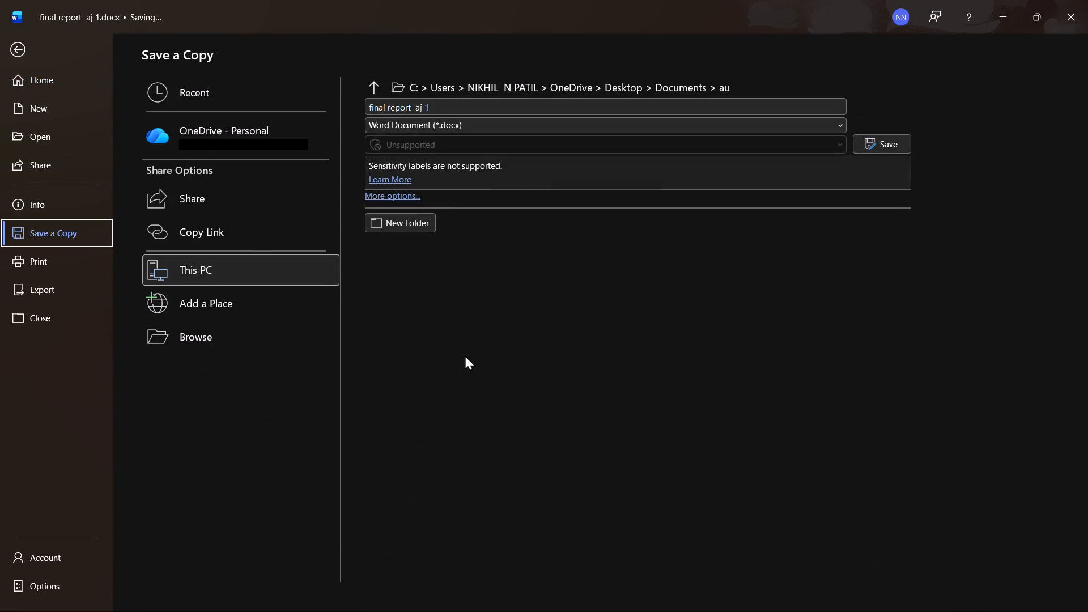
left_click(461, 328)
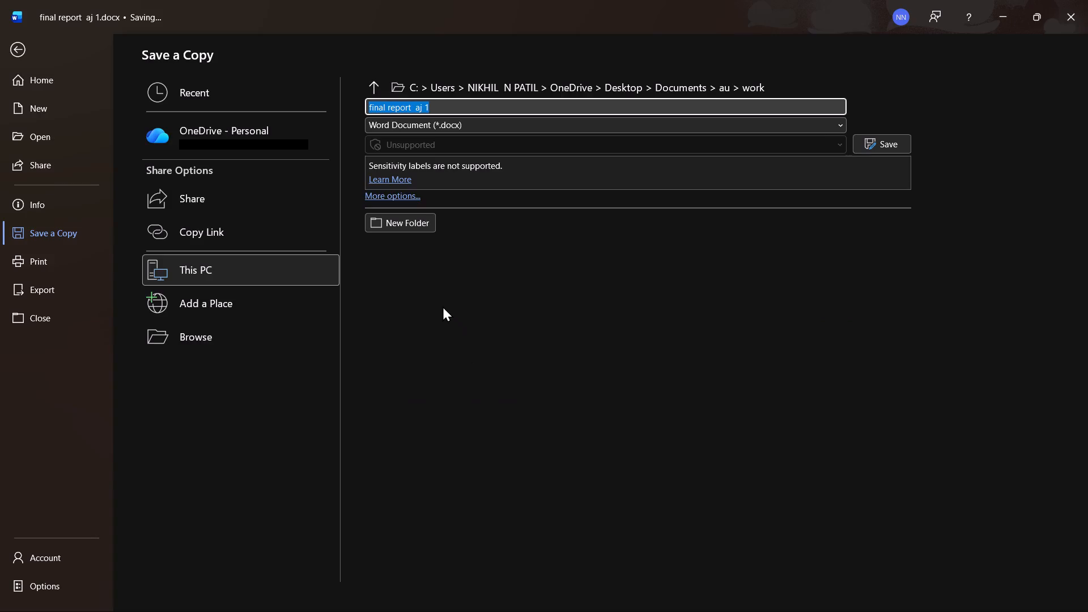
left_click(788, 118)
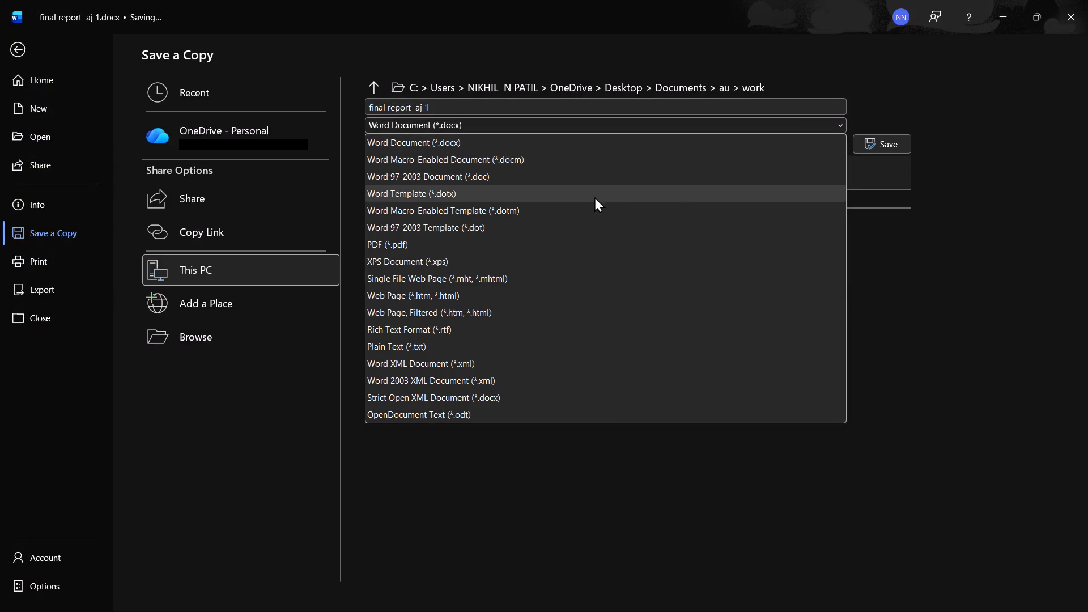
left_click(495, 239)
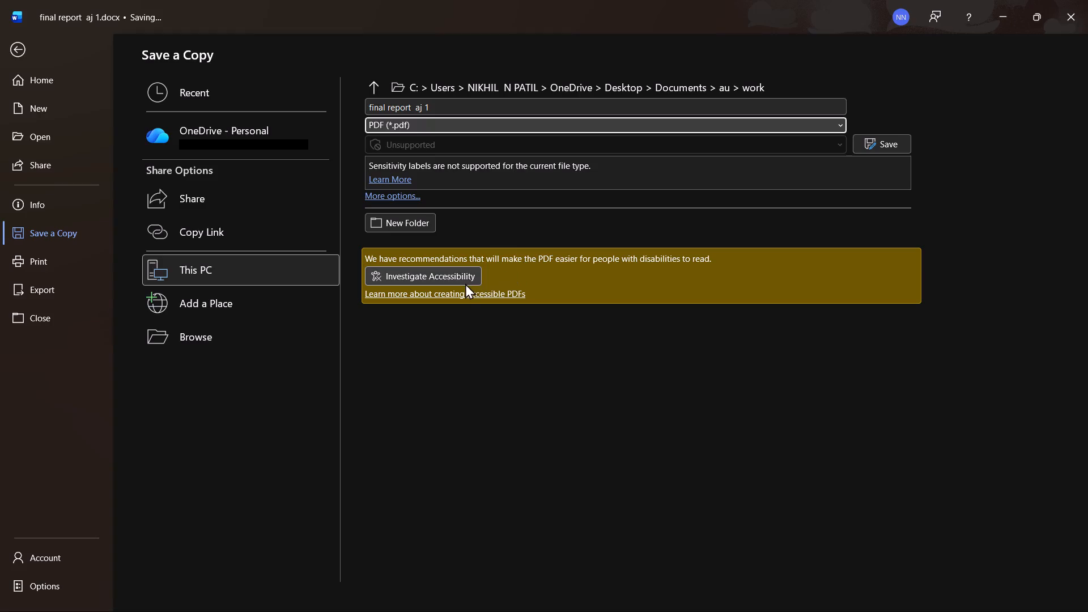
left_click(886, 132)
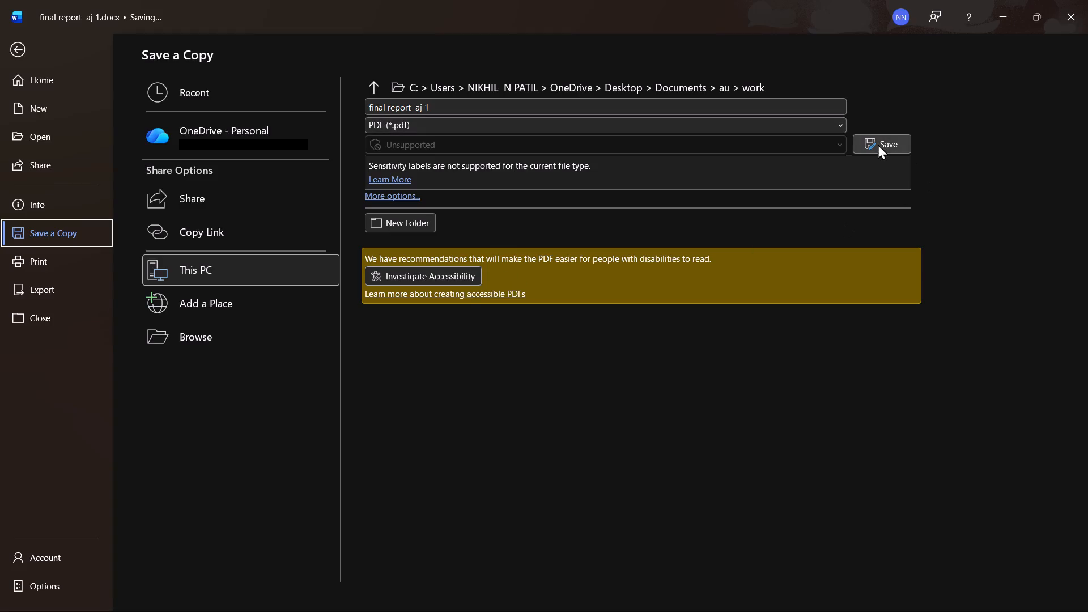
left_click(878, 144)
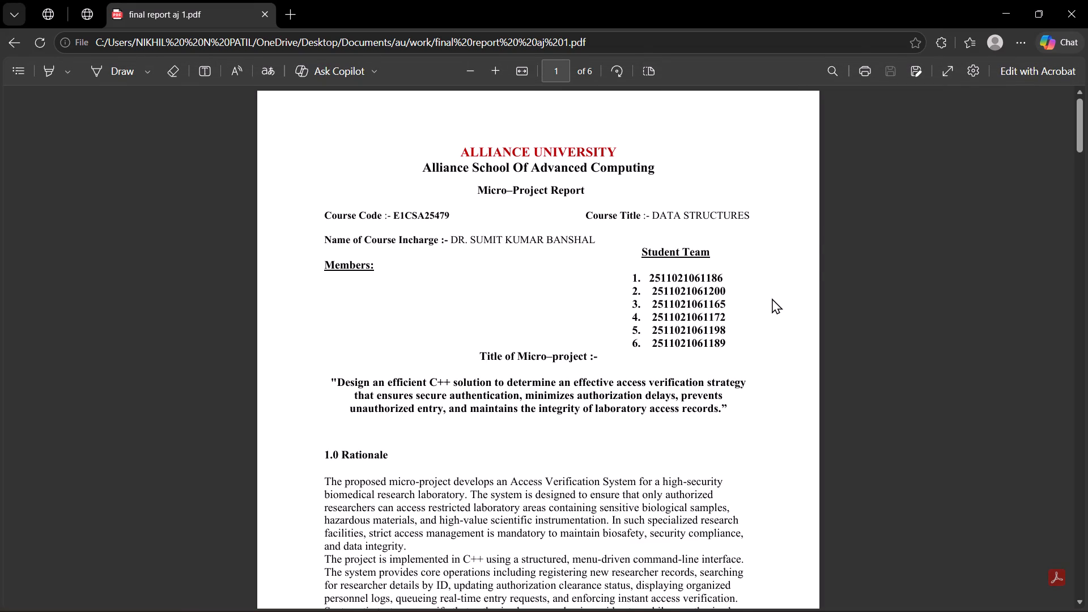
Review the exported PDF in Edge from the cover page through 7.0 Outputs of the Micro-project.
scroll(772, 298, "down", 14)
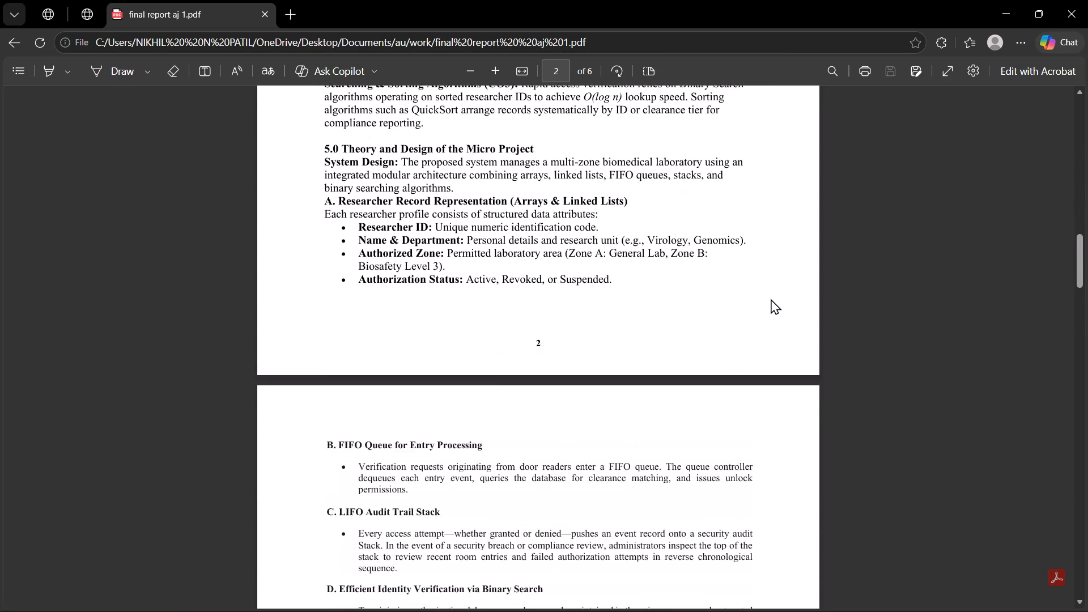
scroll(771, 296, "down", 4)
left_click(1011, 40)
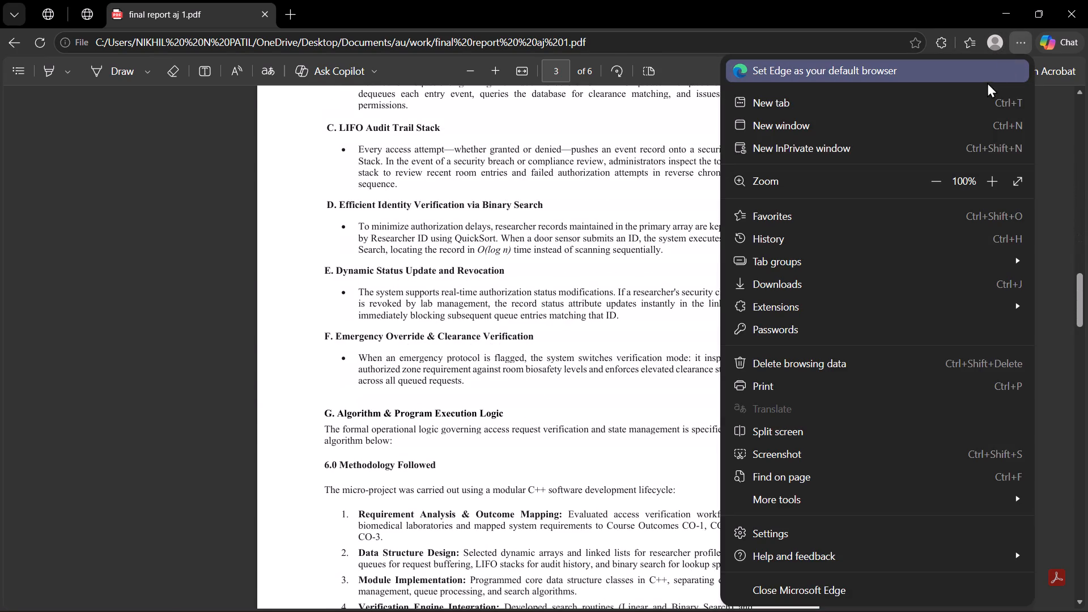
left_click(610, 268)
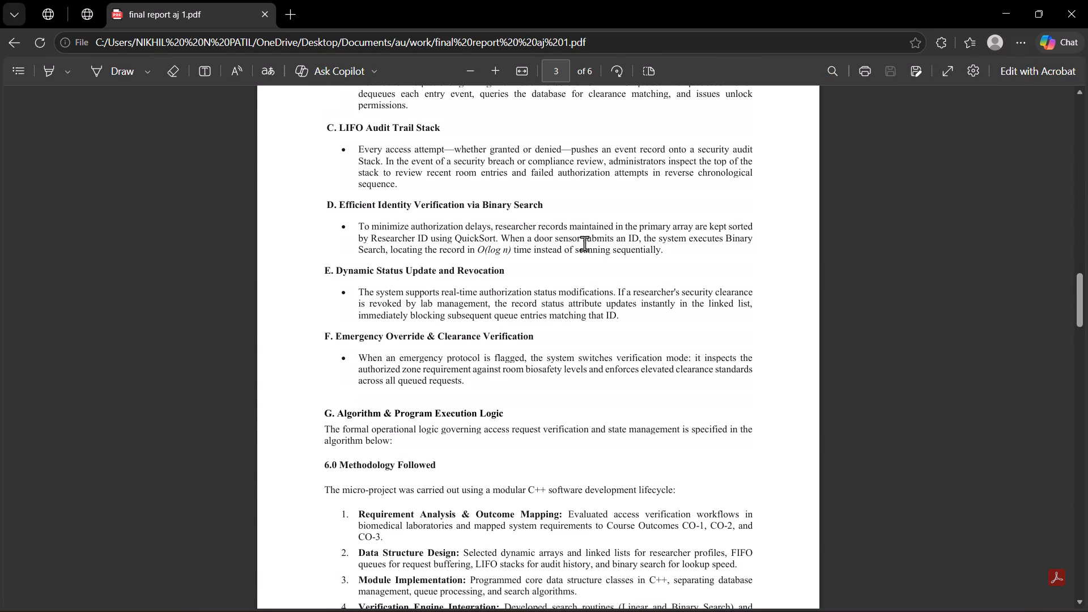
scroll(675, 207, "down", 5)
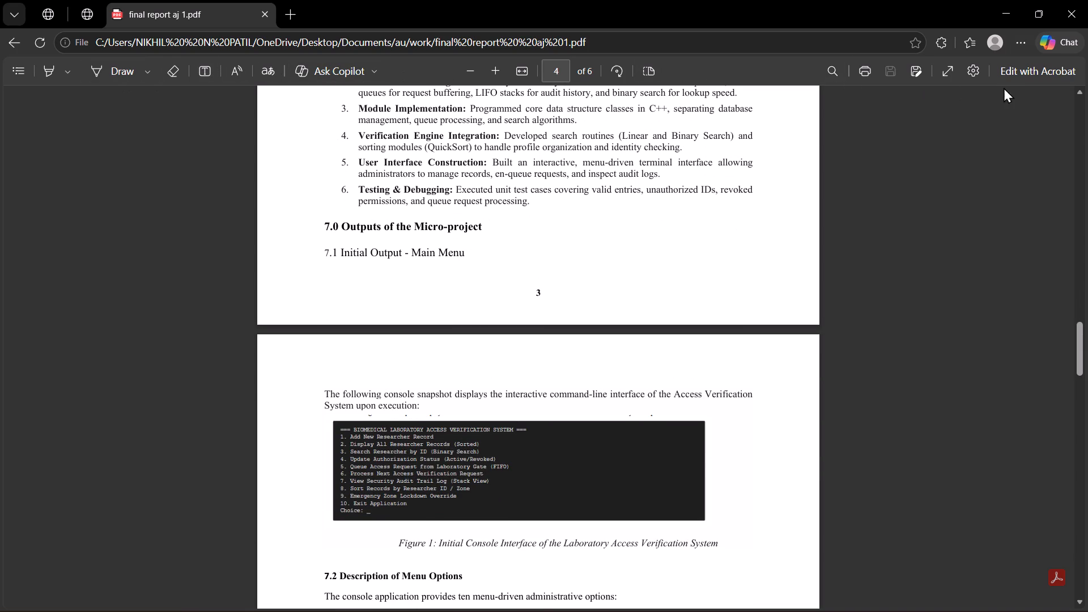
Save another copy of the PDF from Edge as final report aj 1.pdf in the NIKHIL folder under Documents.
left_click(917, 70)
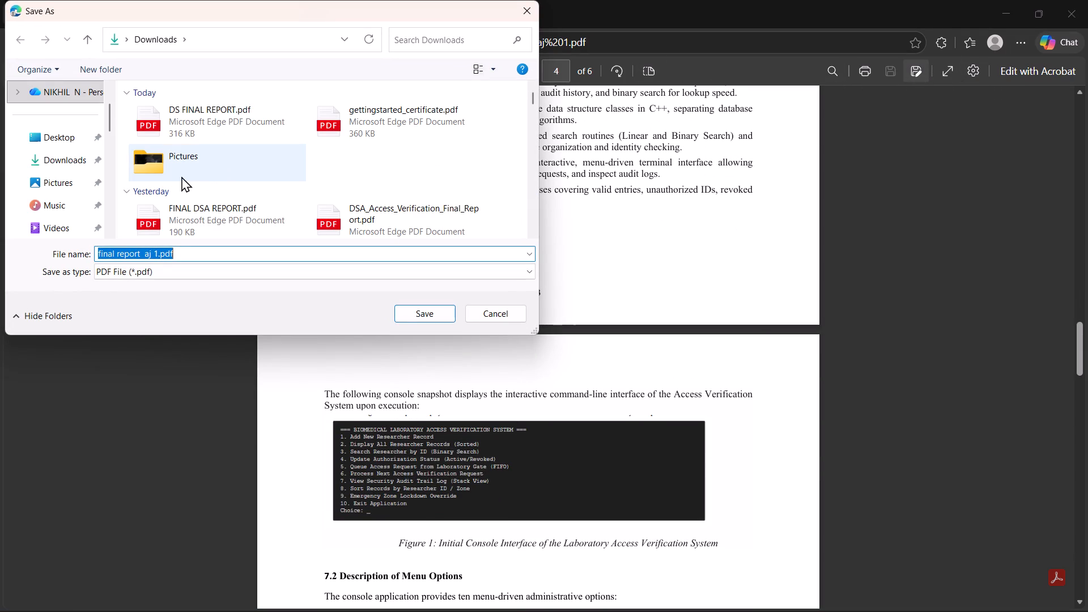
left_click(70, 138)
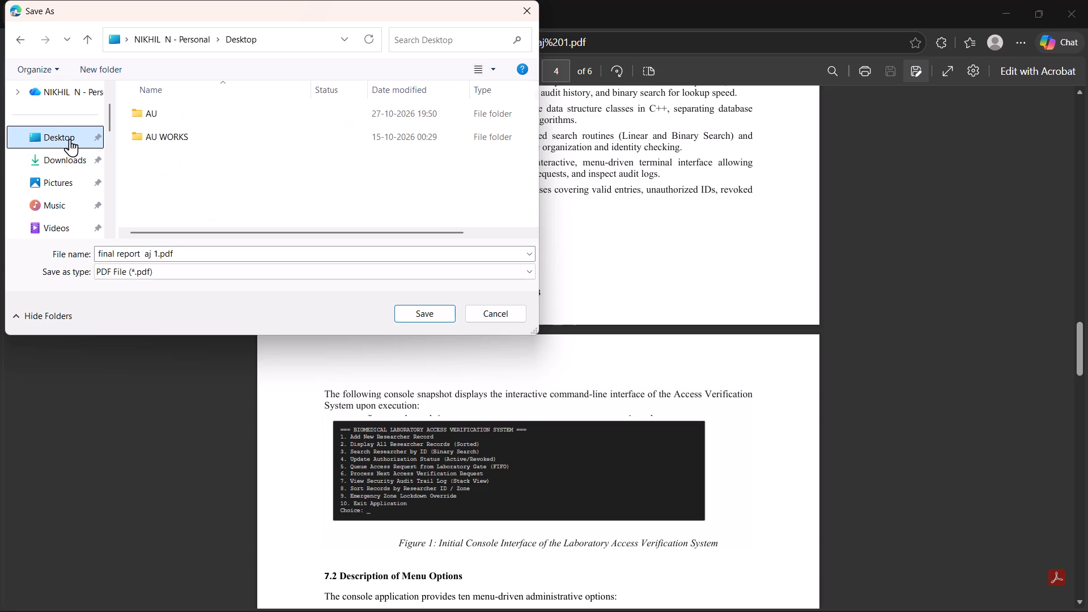
left_click(83, 175)
scroll(70, 215, "down", 1)
left_click(69, 189)
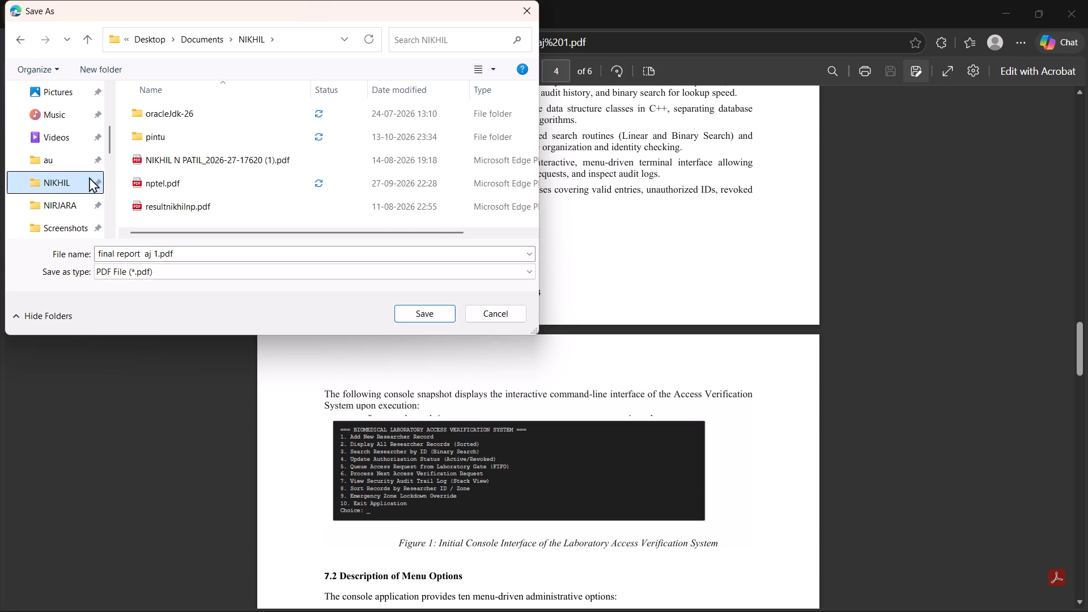
scroll(294, 197, "down", 4)
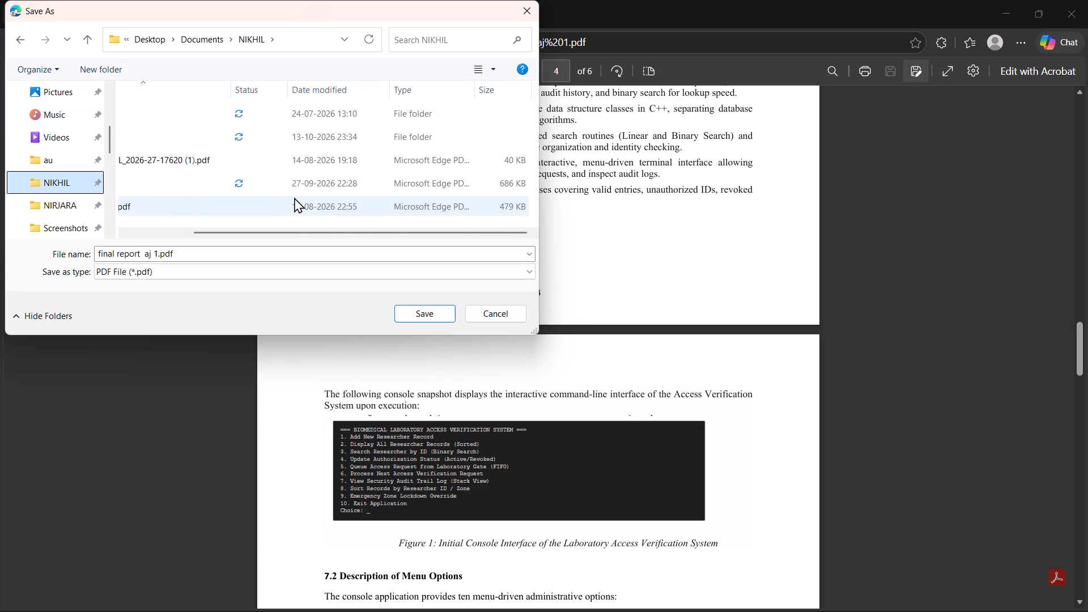
scroll(294, 197, "up", 4)
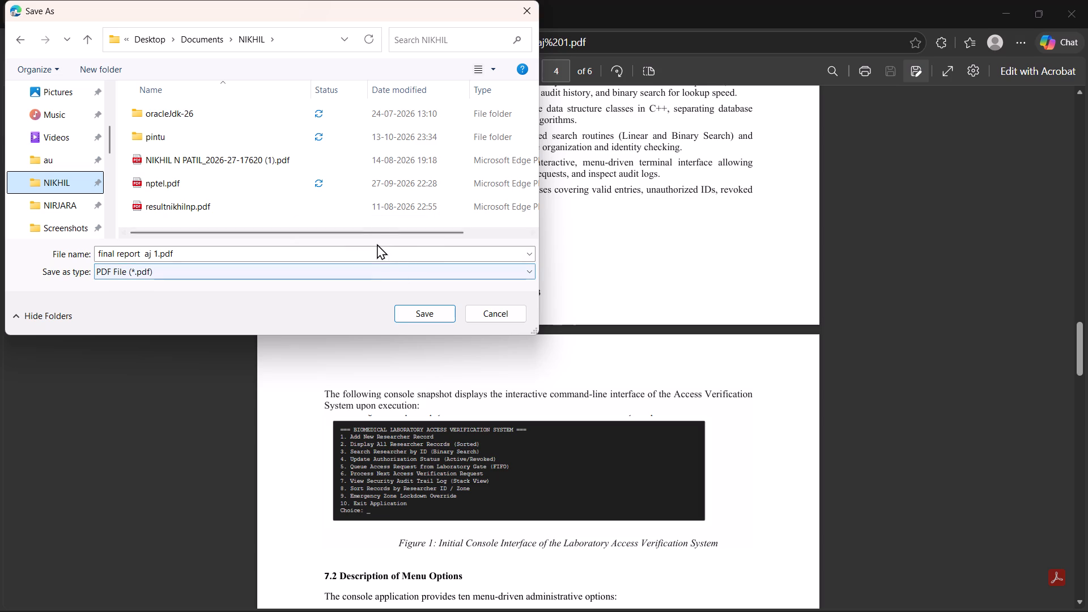
left_click(428, 310)
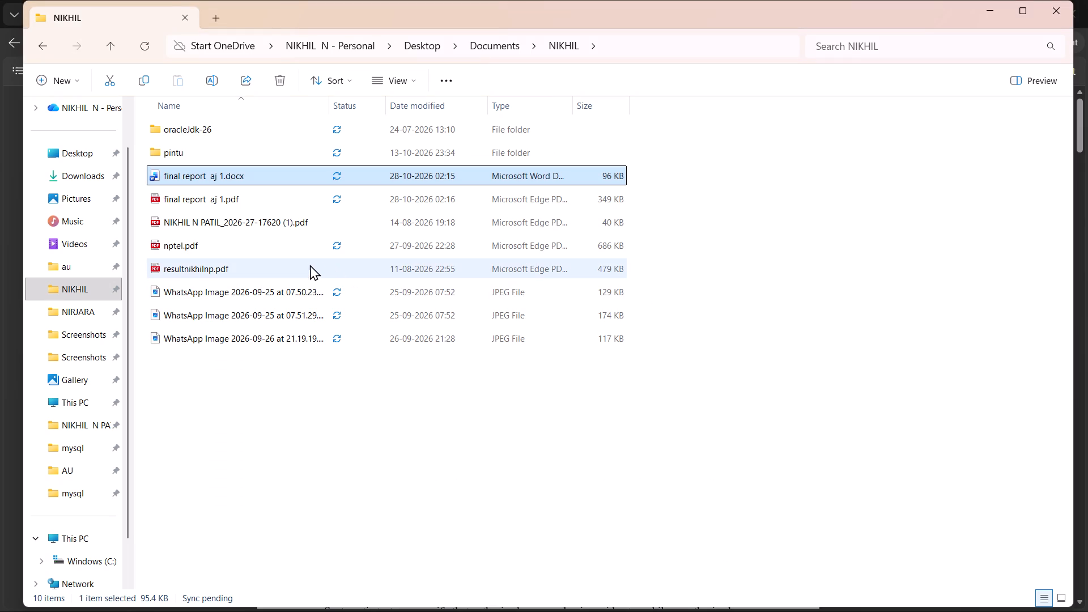
Copy the final report aj 1.pdf file from the NIKHIL folder in File Explorer.
left_click(260, 205)
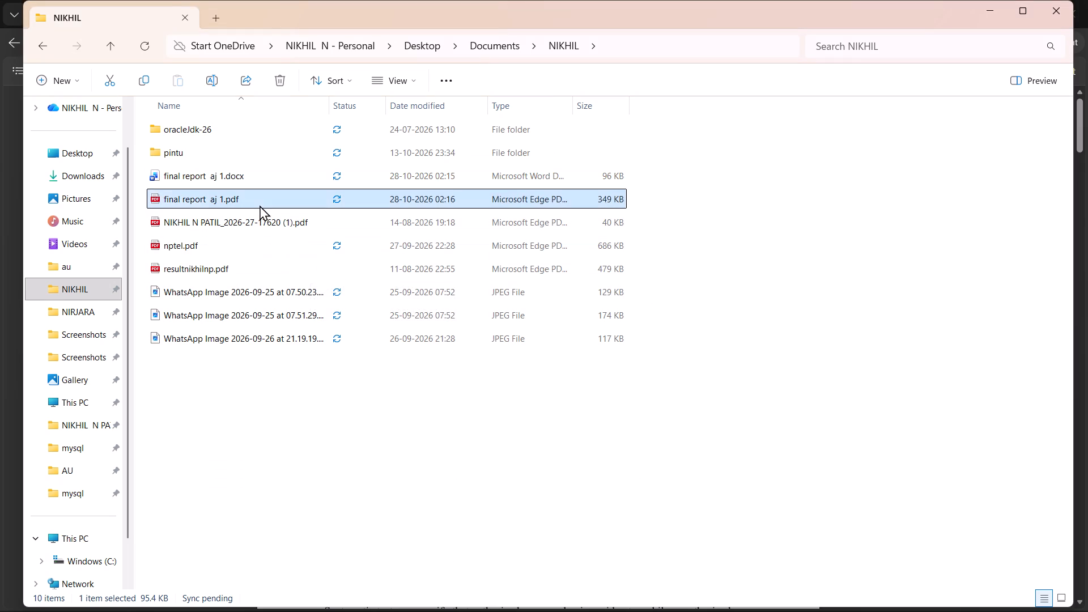
left_click(139, 88)
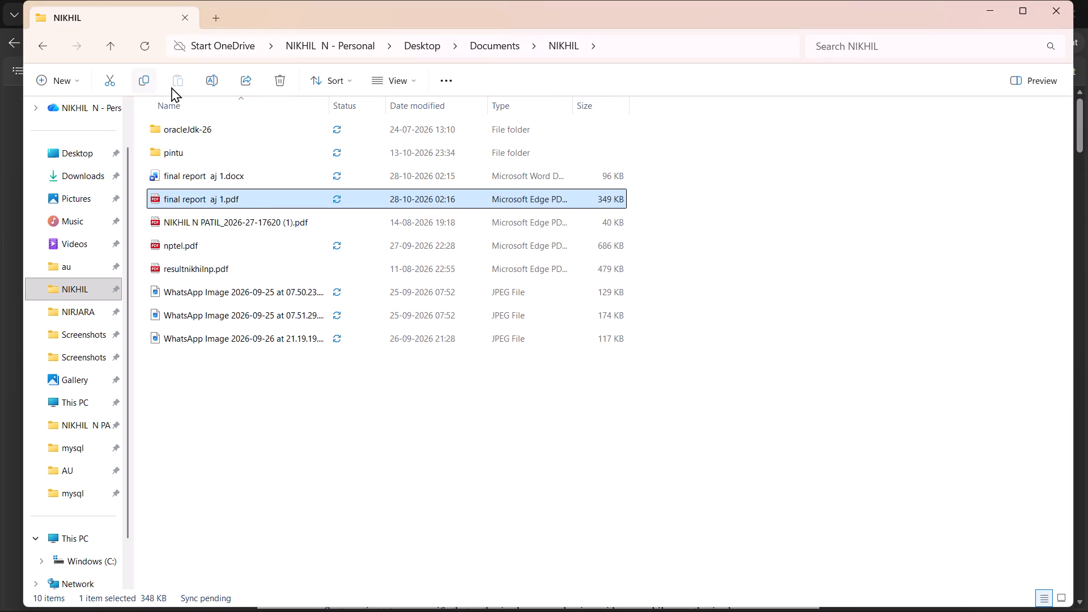
right_click(203, 204)
right_click(212, 198)
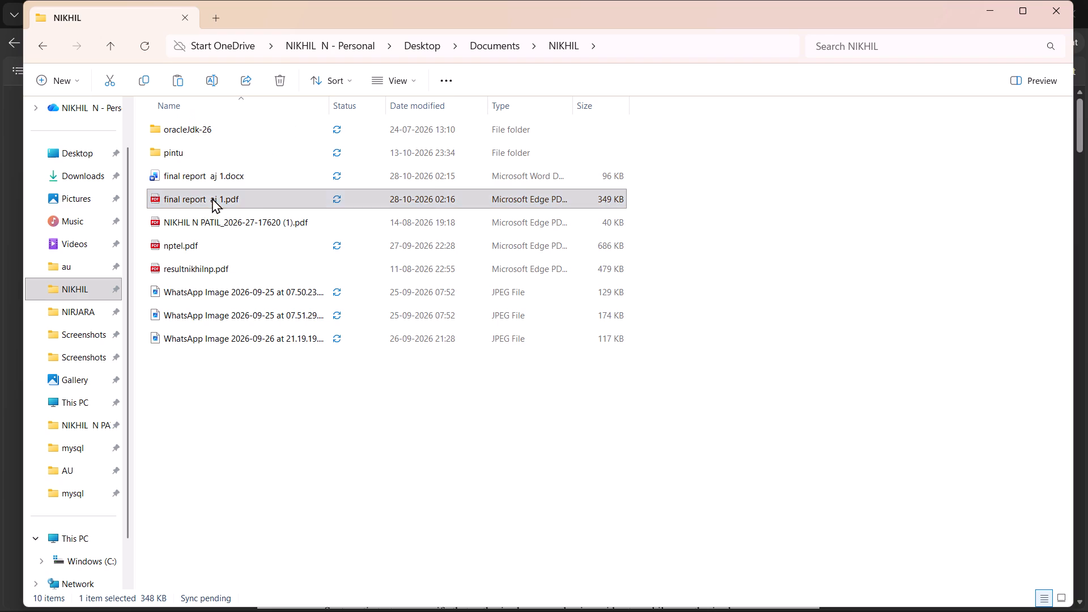
left_click(274, 127)
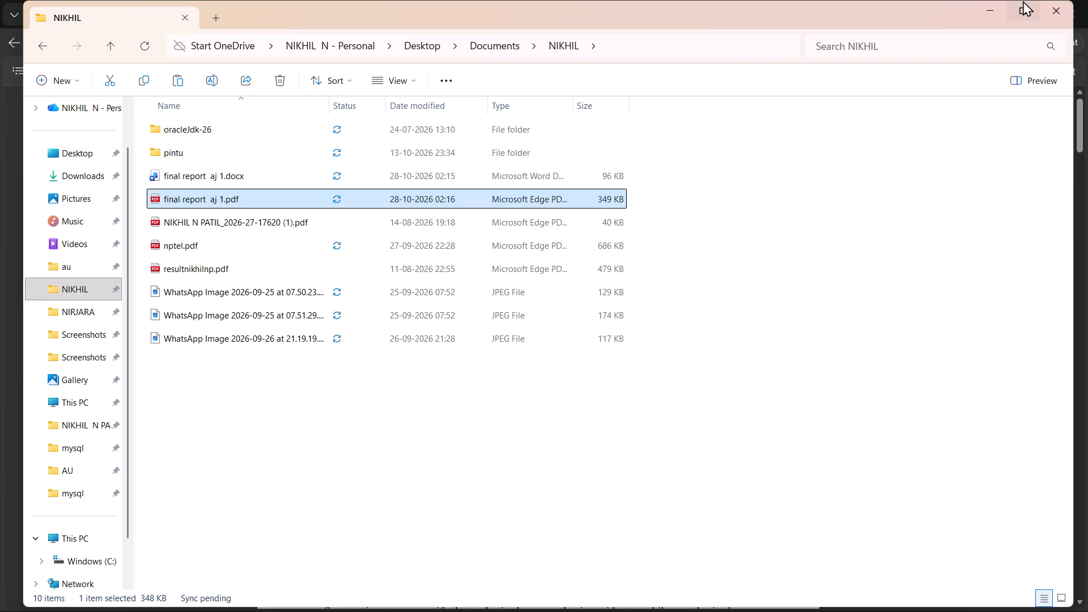
Close the open File Explorer and Edge windows and the Word documents final report aj 1.docx and DS FINAL REPORT.pdf.
left_click(1044, 1)
left_click(1057, 7)
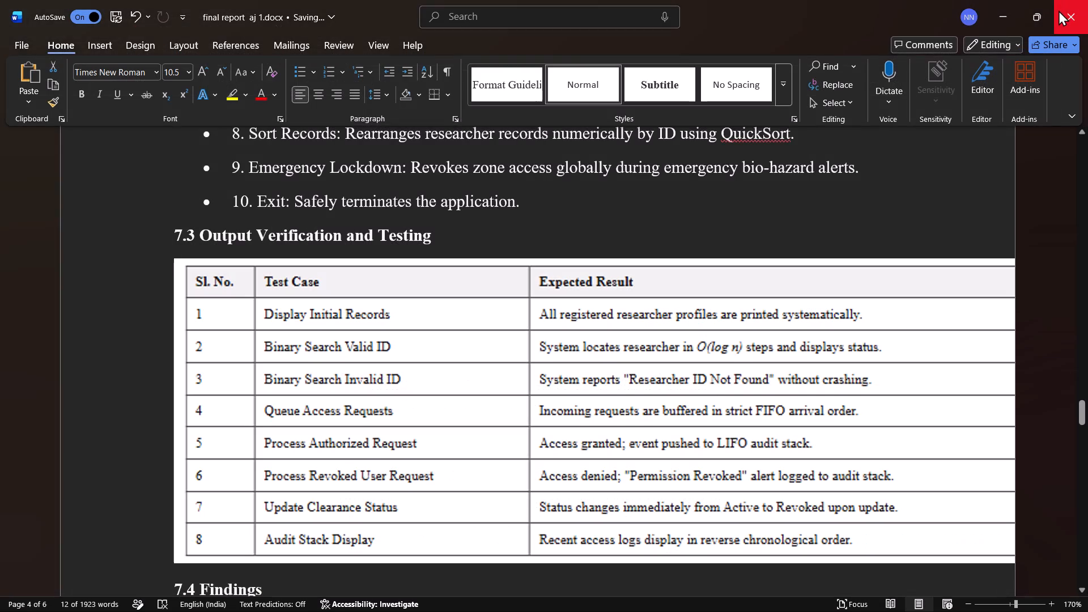
left_click(1075, 6)
left_click(1087, 0)
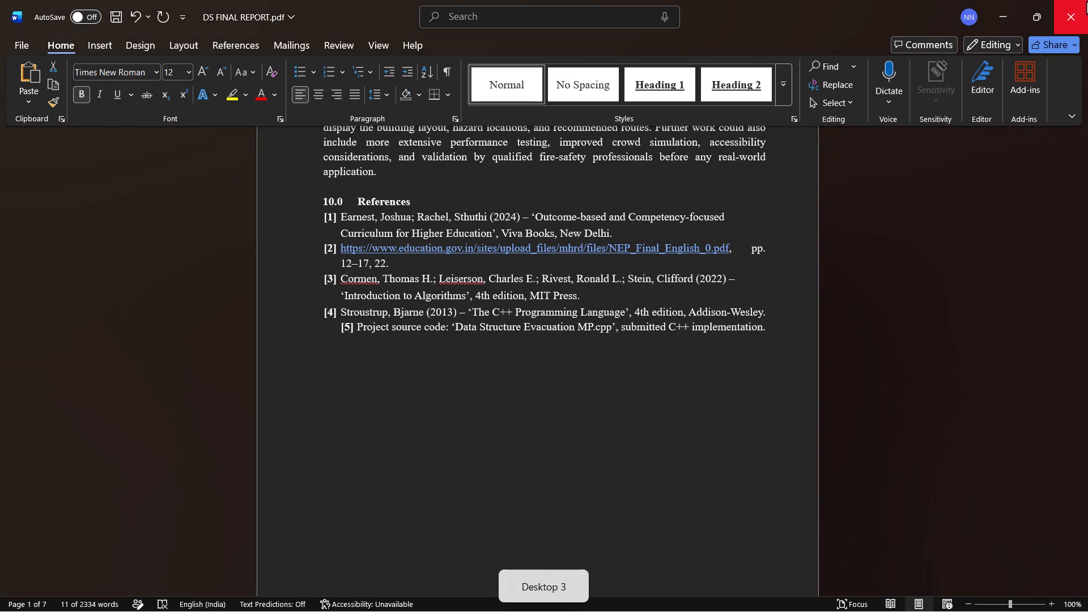
left_click(576, 499)
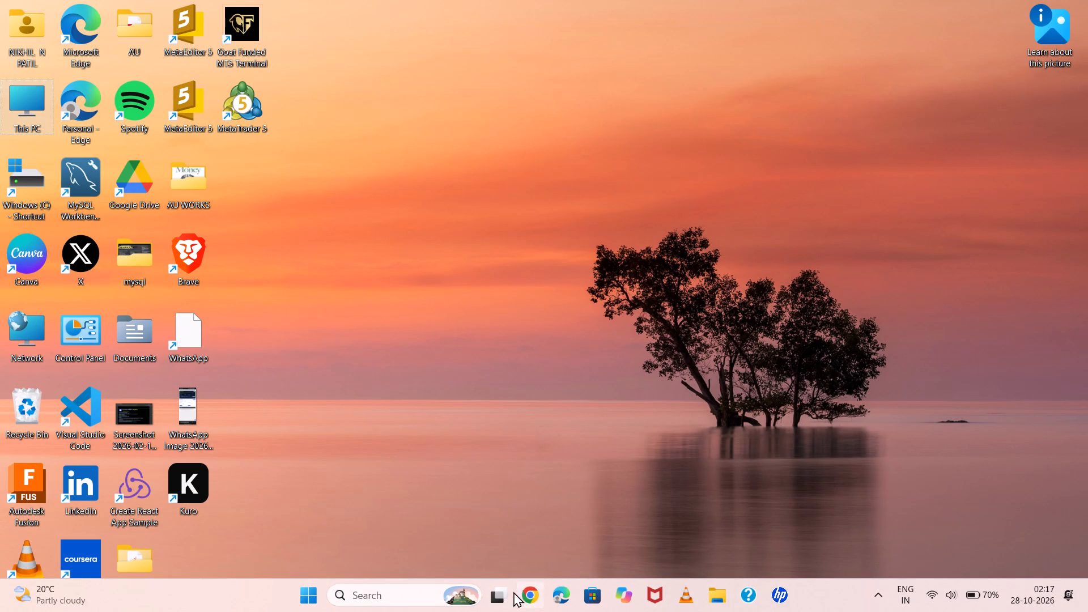
Find the WhatsApp desktop app through Windows search and open it.
left_click(313, 606)
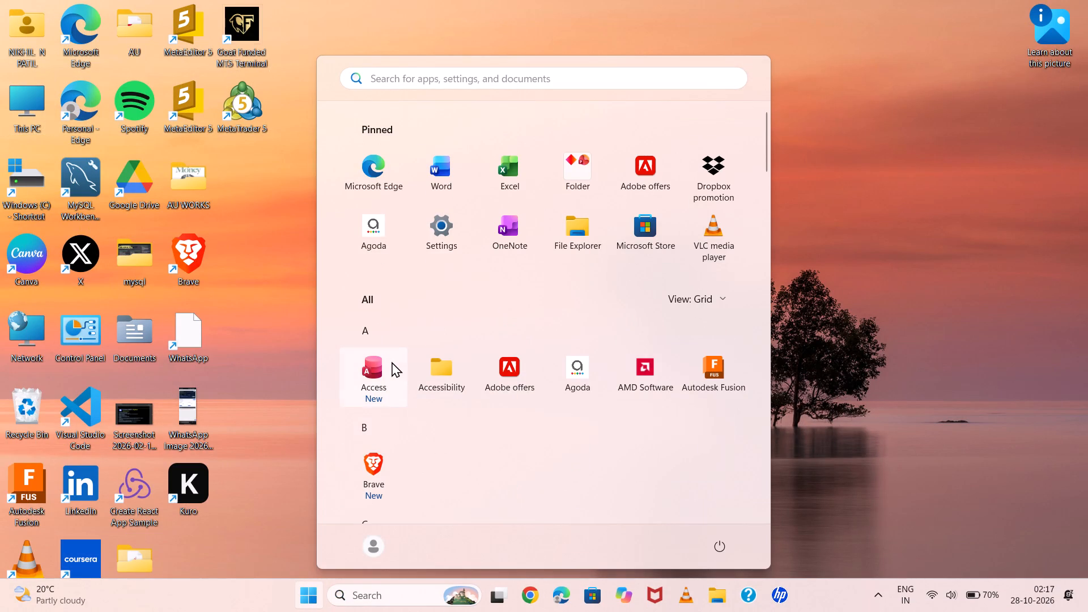
key("w")
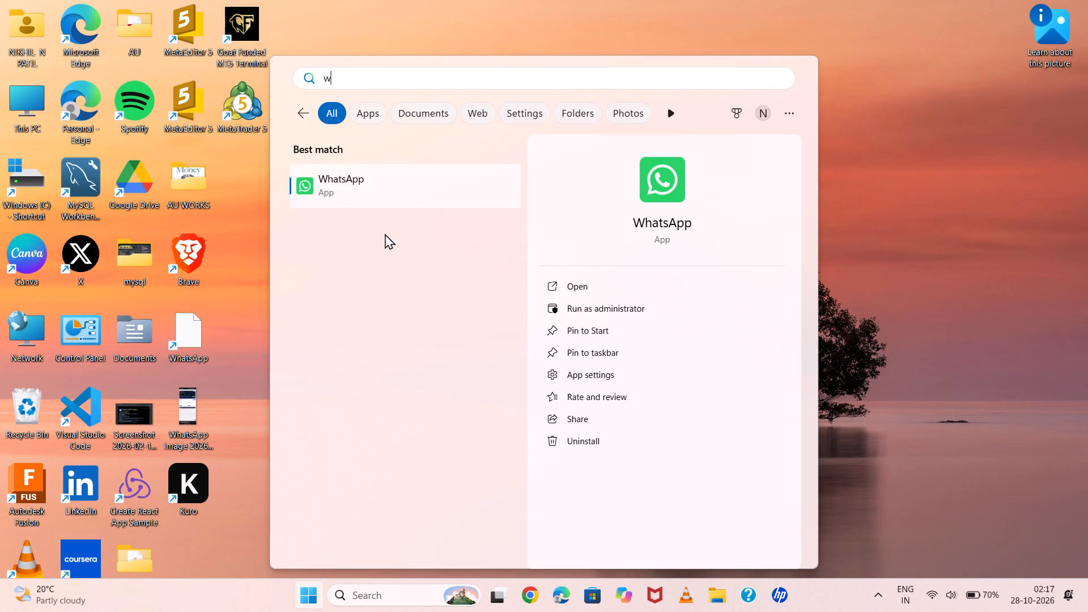
left_click(571, 292)
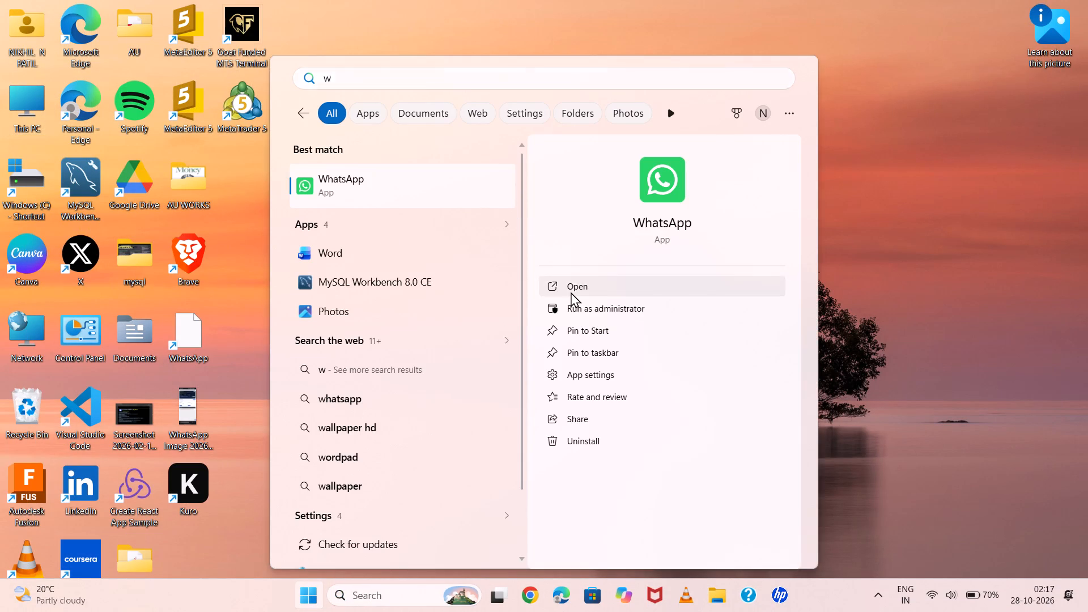